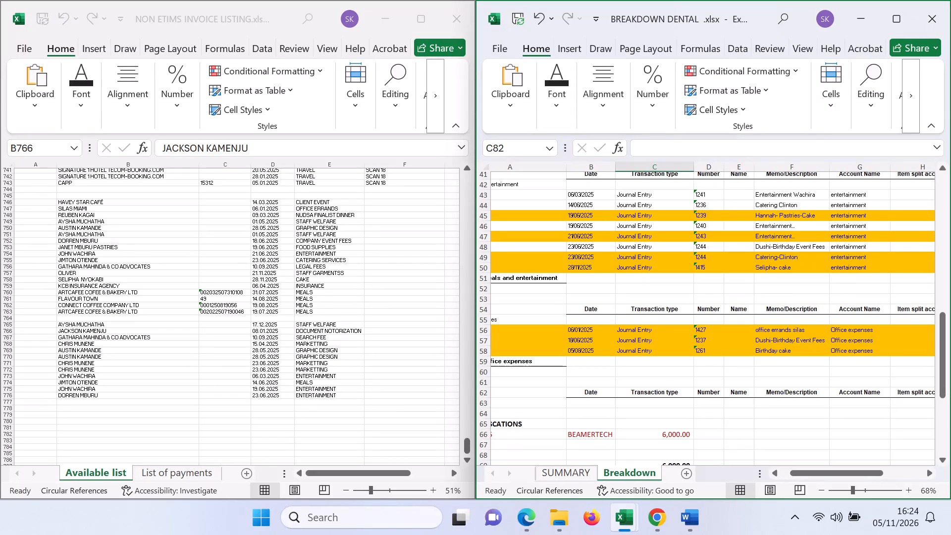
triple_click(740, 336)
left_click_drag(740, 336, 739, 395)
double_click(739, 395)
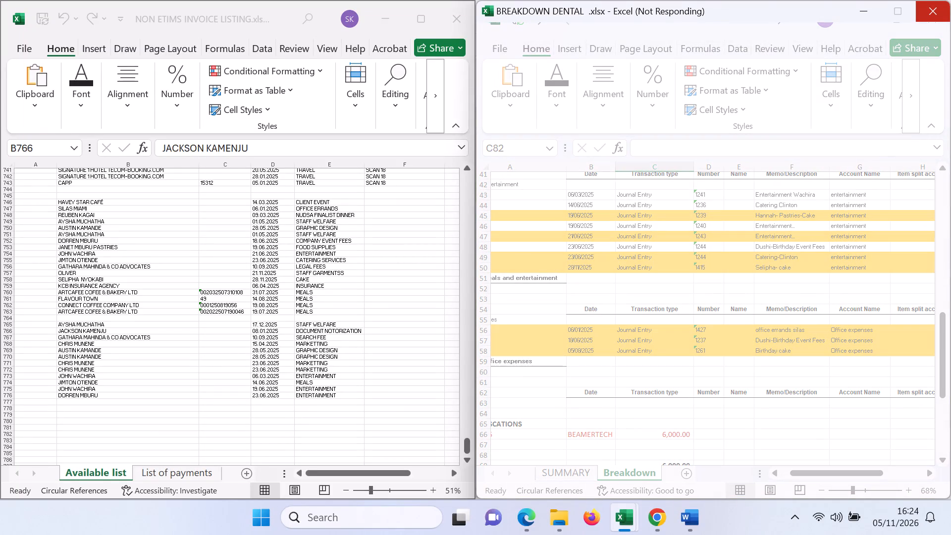
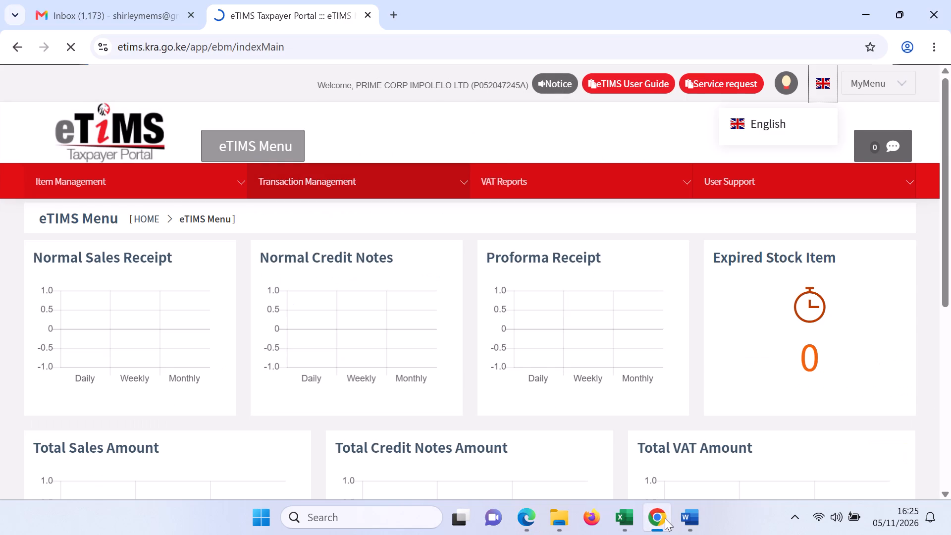
Open the Sales Receipt page from Transaction Management in the eTIMS Taxpayer Portal.
left_click(328, 337)
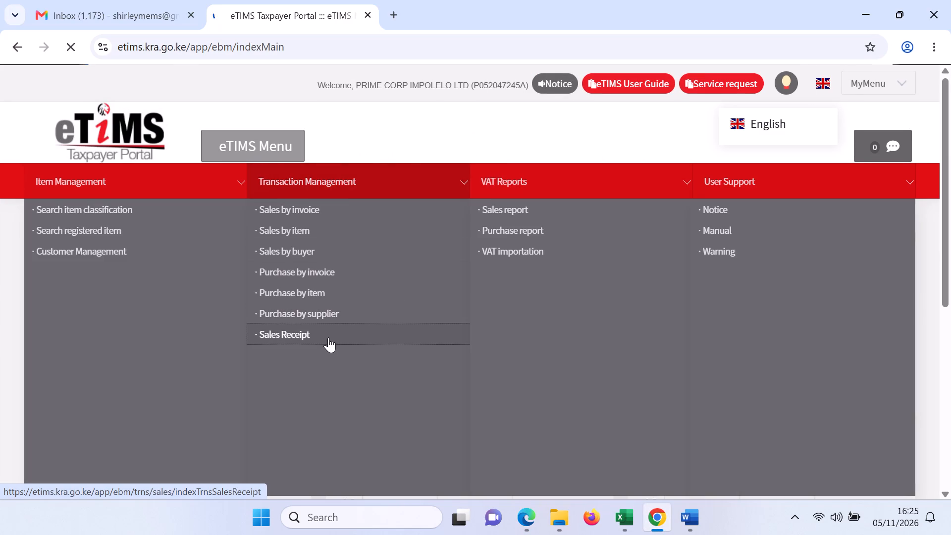
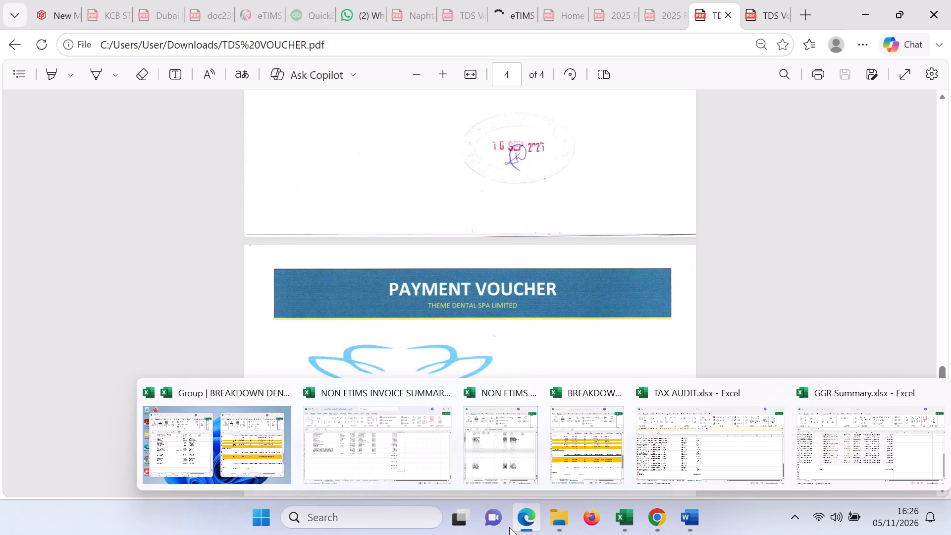
Switch to the eTIMS Taxpayer Portal in the browser and start adding a new sales receipt.
left_click(522, 522)
left_click(522, 522)
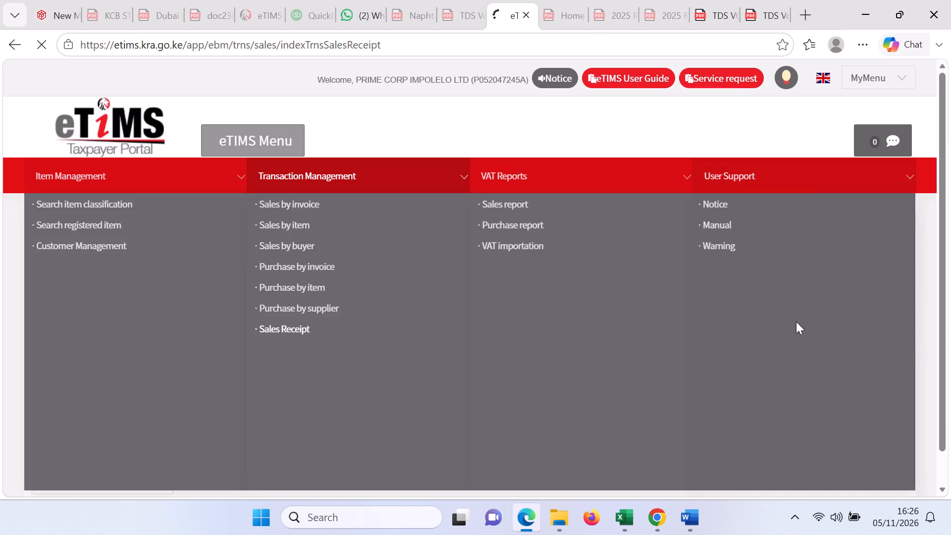
left_click(892, 451)
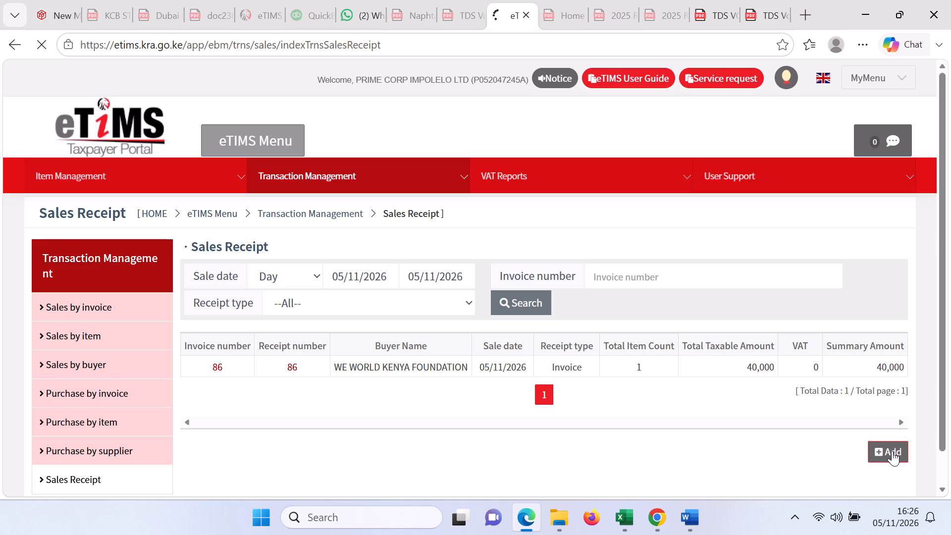
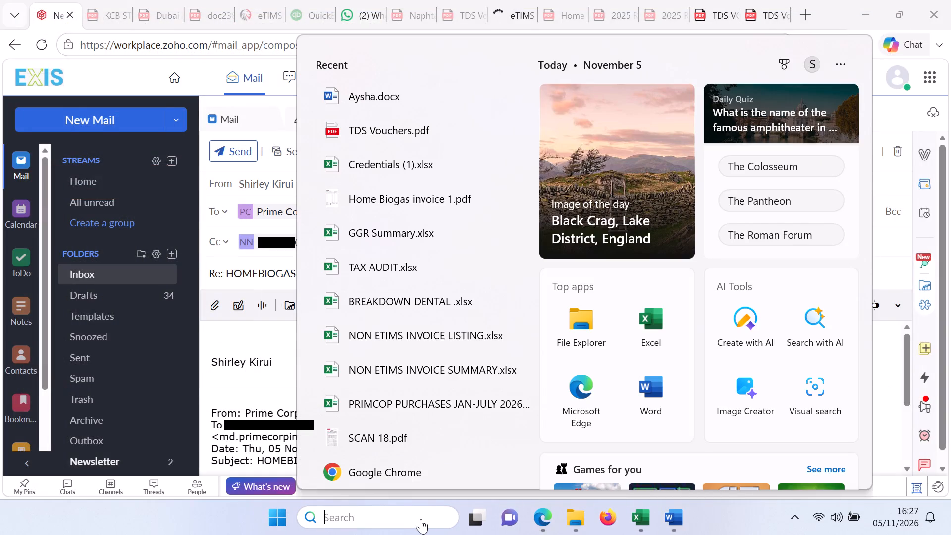
Switch to Google Chrome, search for "etims portal", open the eTIMS Taxpayer Portal and log in.
type("ch")
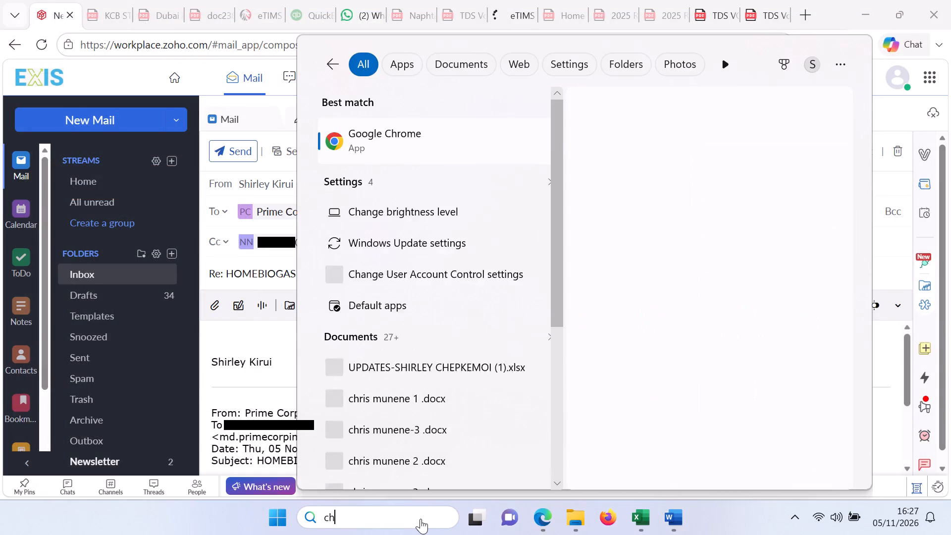
left_click(405, 132)
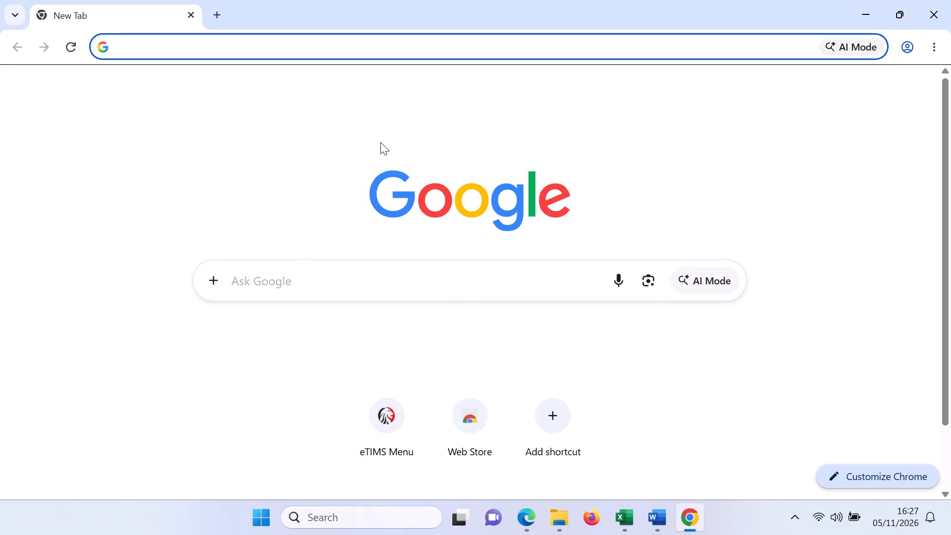
left_click(300, 284)
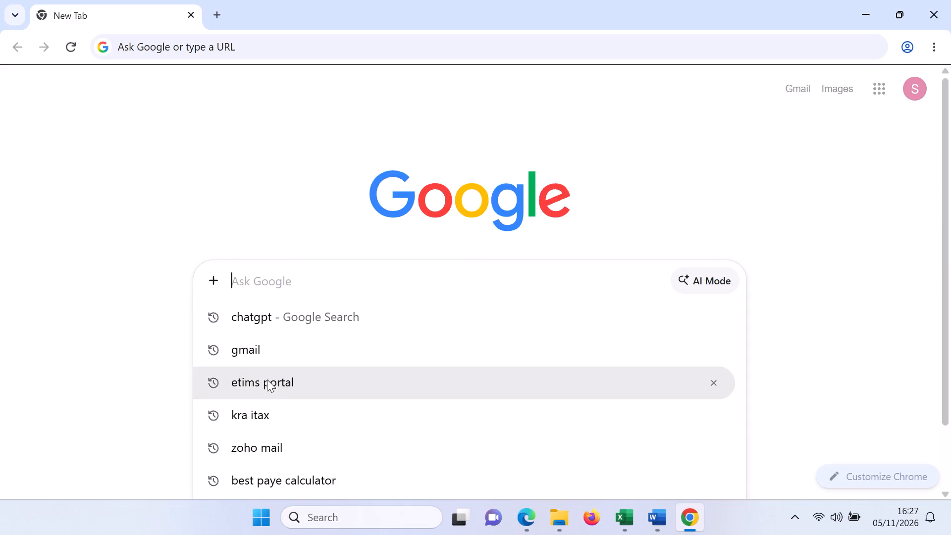
left_click(267, 381)
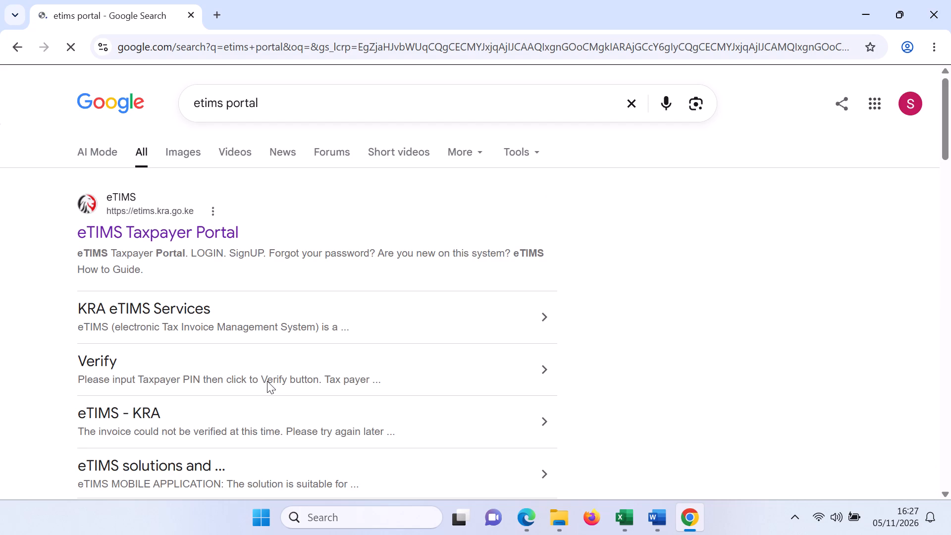
left_click(147, 230)
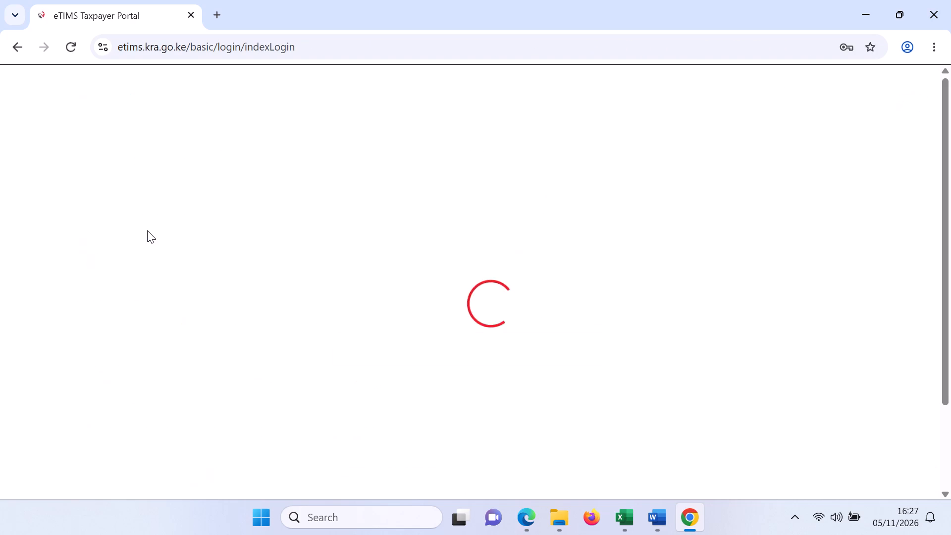
left_click(409, 356)
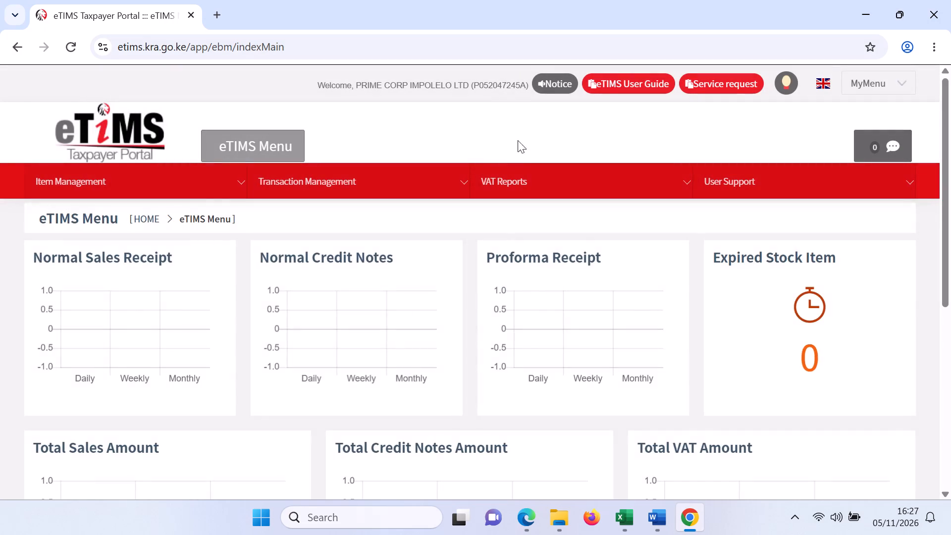
Open the Sales Receipt page under Transaction Management and start adding a new sales receipt.
left_click(326, 343)
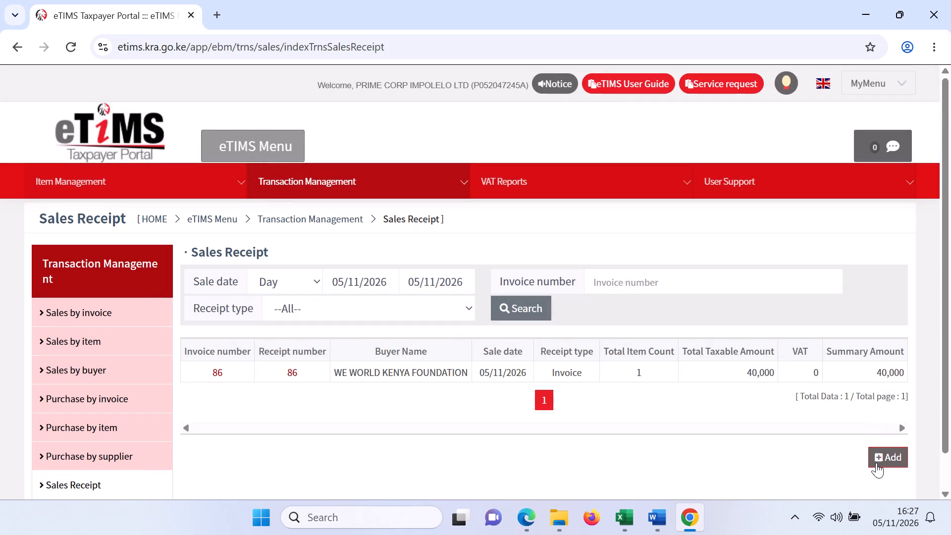
left_click(876, 463)
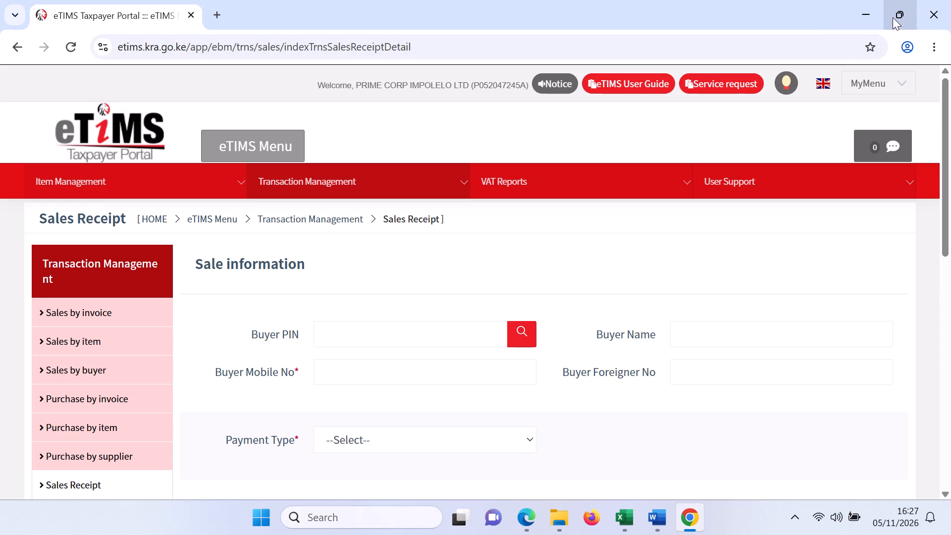
Arrange the Chrome sales receipt form side by side with the Edge window showing the HOMEBIOGAS NOV INV email reply.
left_click(784, 58)
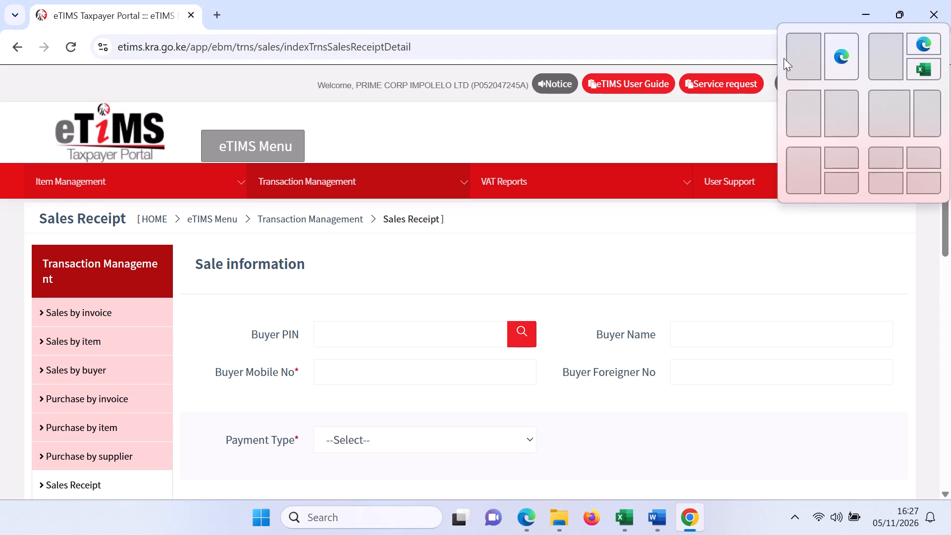
left_click(790, 58)
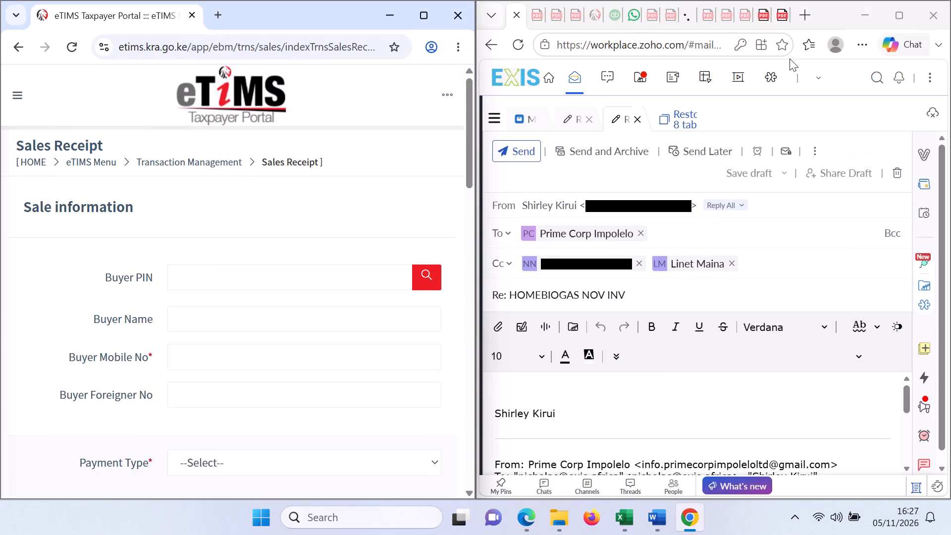
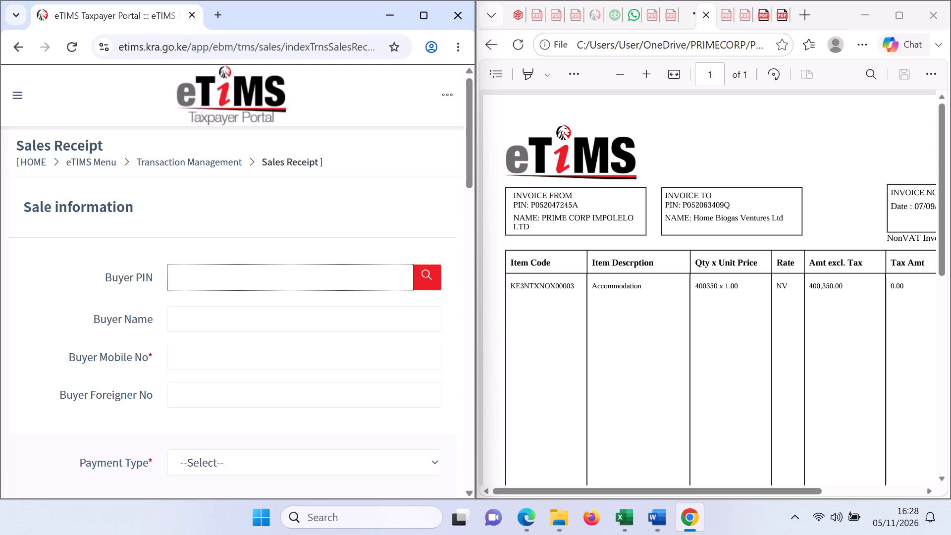
Fill in the buyer details with the PIN from the reference invoice, the name HOME BIOGAS VENTURES LIMITED and the mobile number.
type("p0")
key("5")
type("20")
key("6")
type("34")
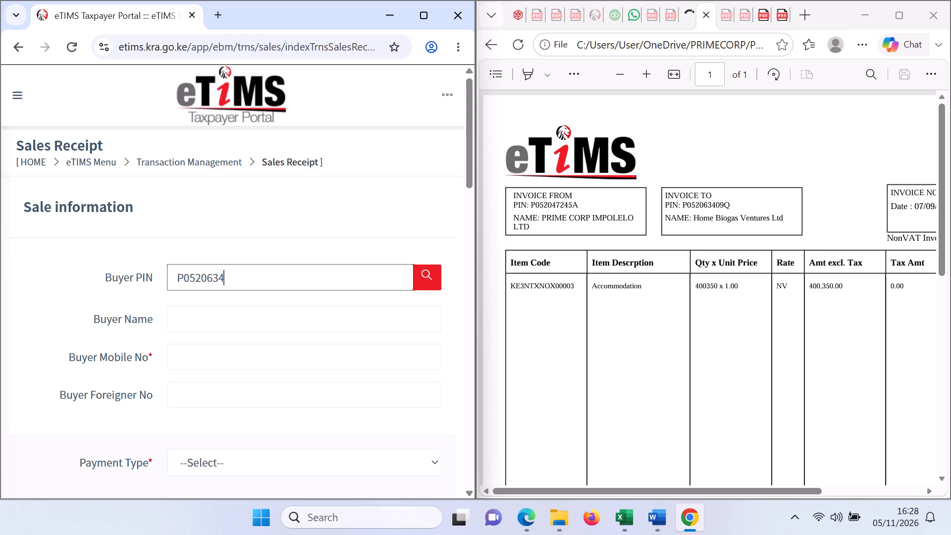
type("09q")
left_click(218, 314)
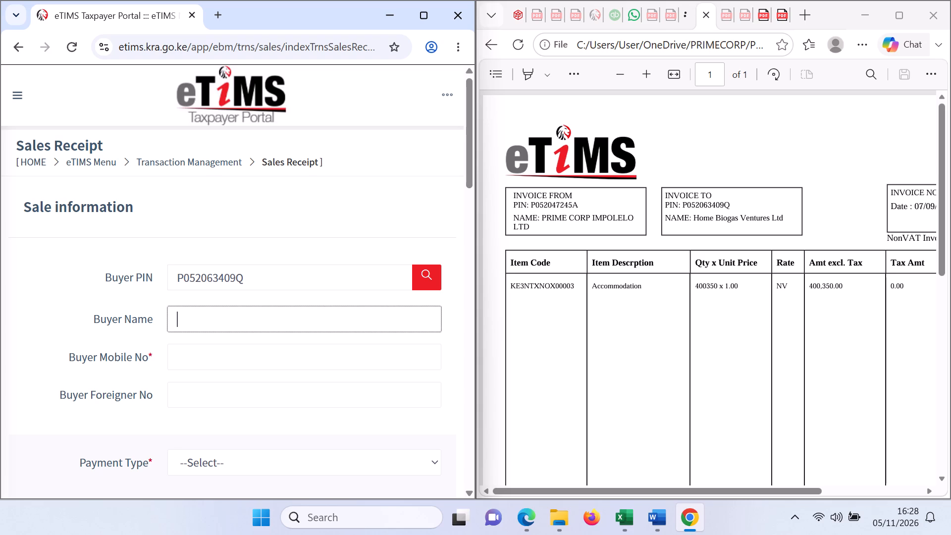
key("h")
key("BackSpace")
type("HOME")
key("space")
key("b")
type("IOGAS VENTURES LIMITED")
left_click(187, 367)
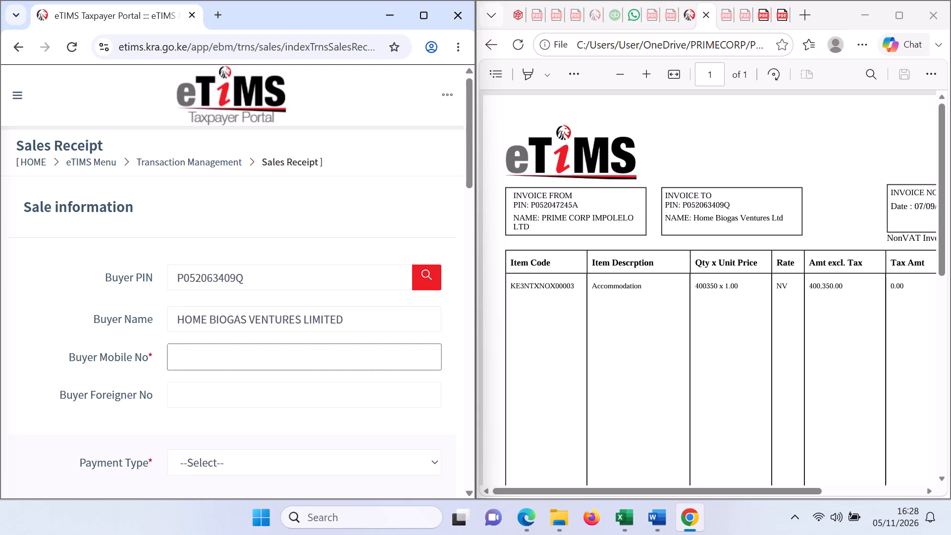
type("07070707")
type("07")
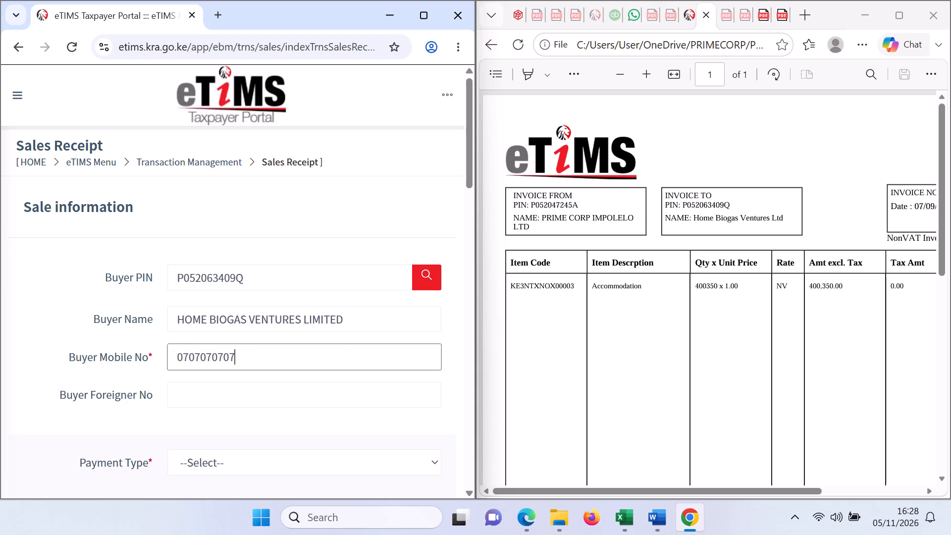
Set the receipt's payment type to OTHER.
left_click(232, 455)
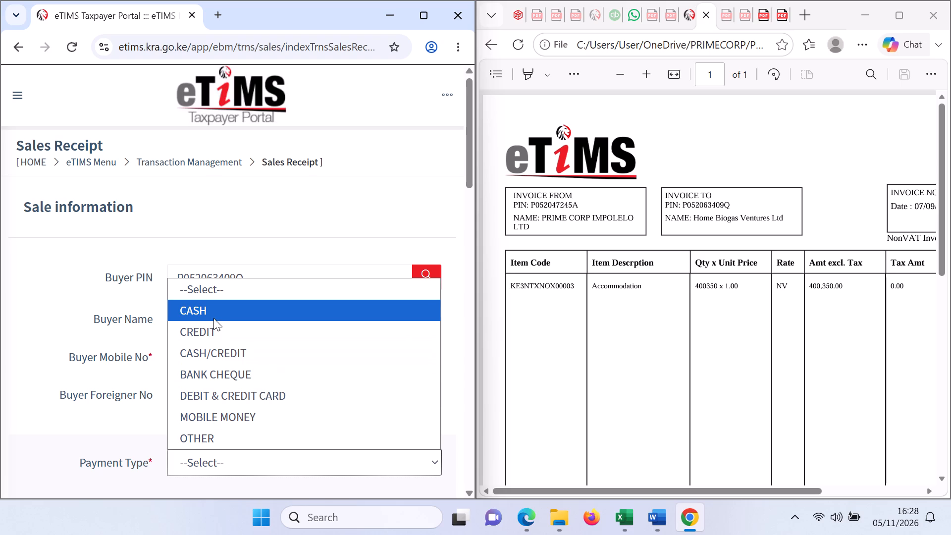
left_click(221, 432)
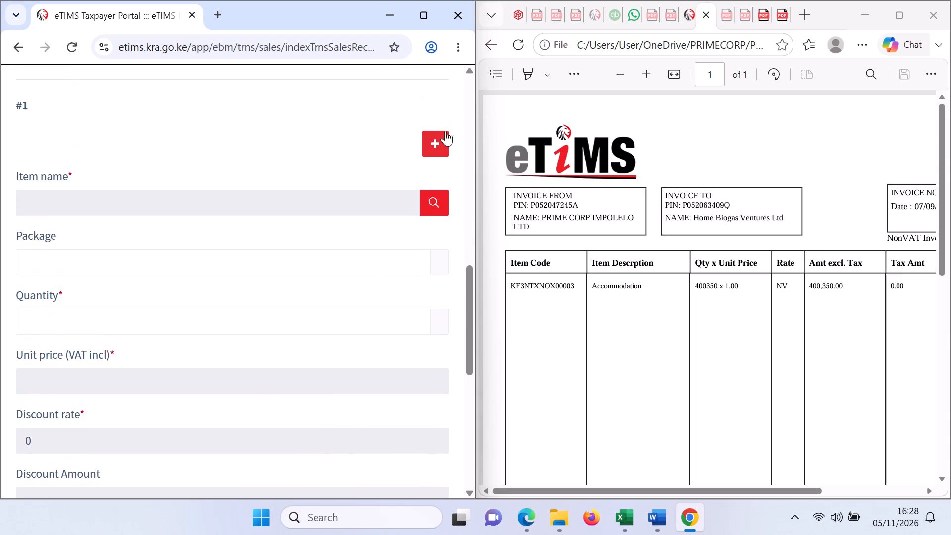
left_click(434, 215)
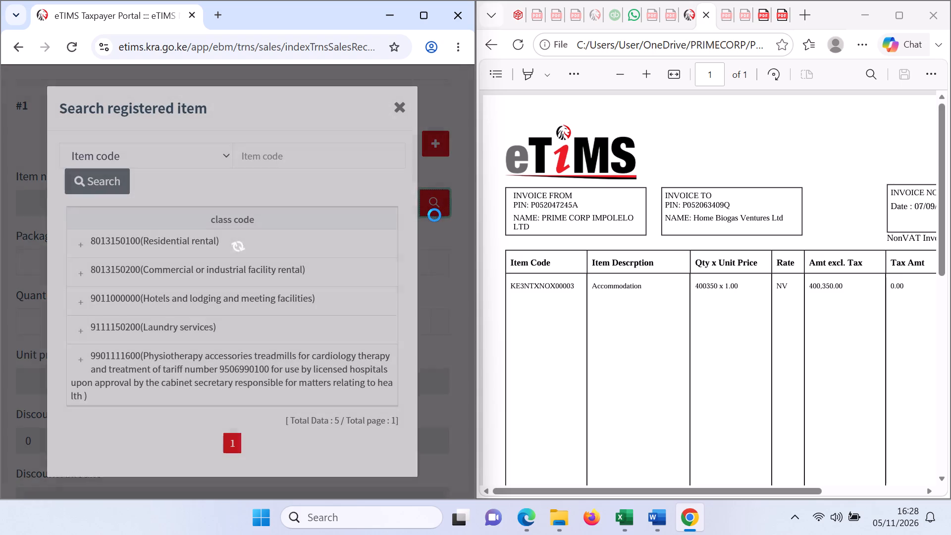
left_click(80, 277)
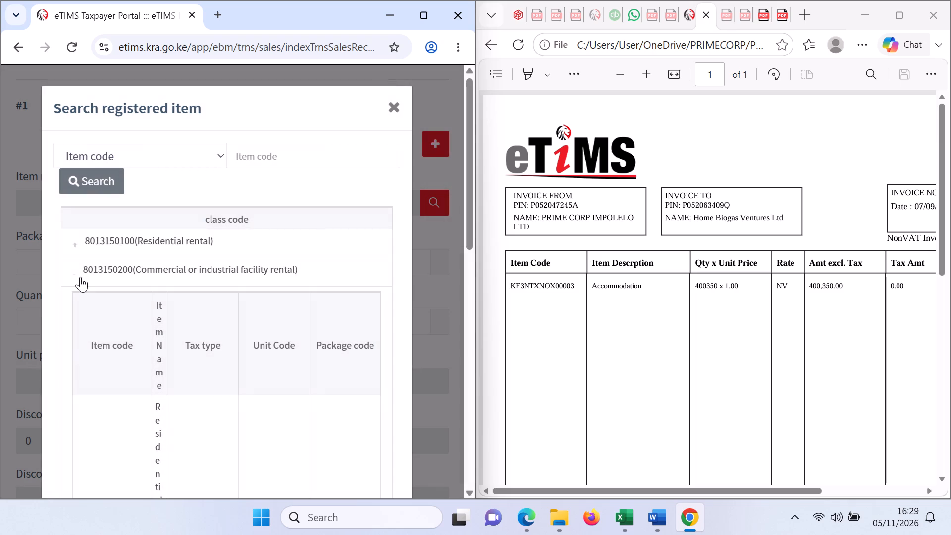
left_click(74, 248)
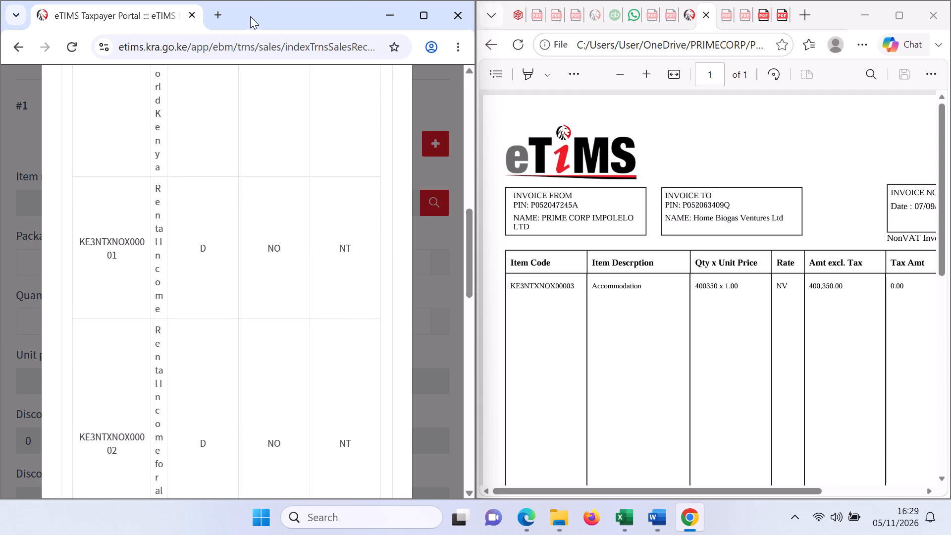
left_click(429, 12)
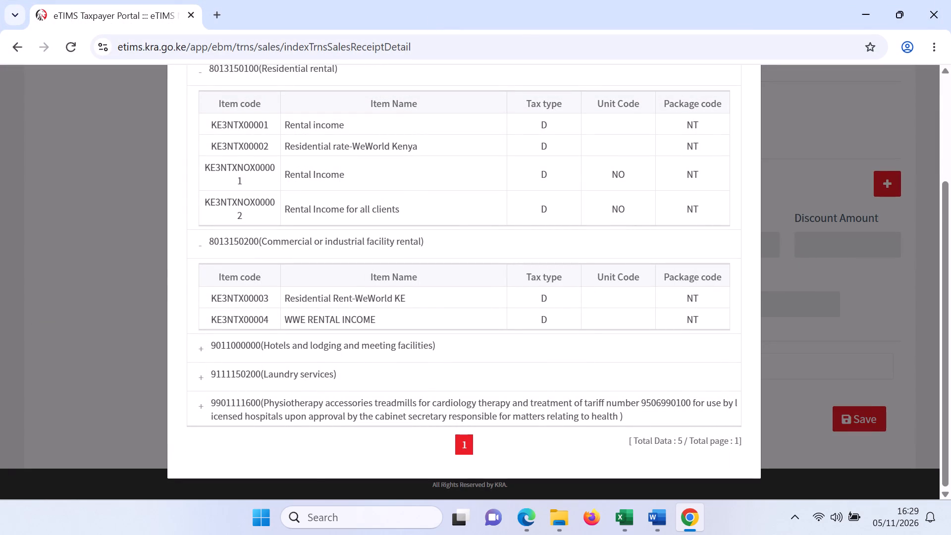
left_click(204, 354)
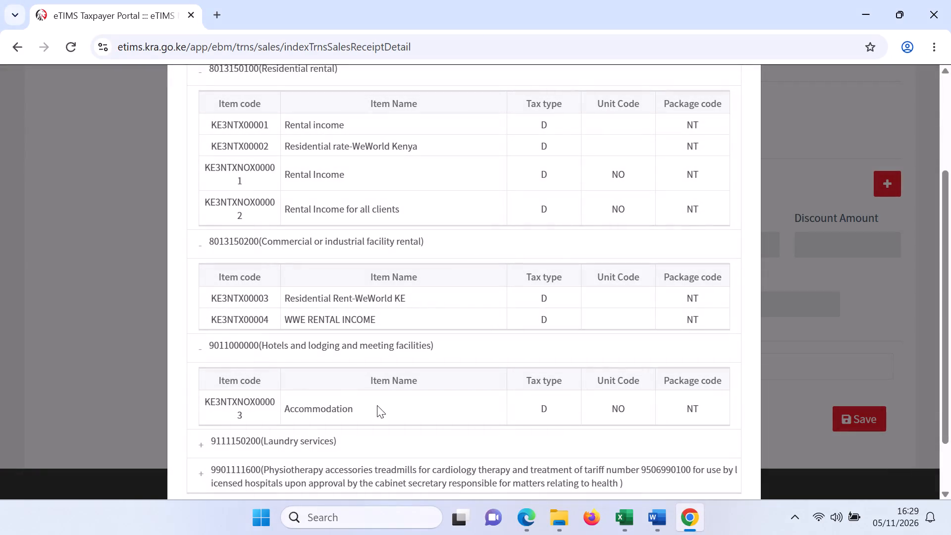
left_click(361, 412)
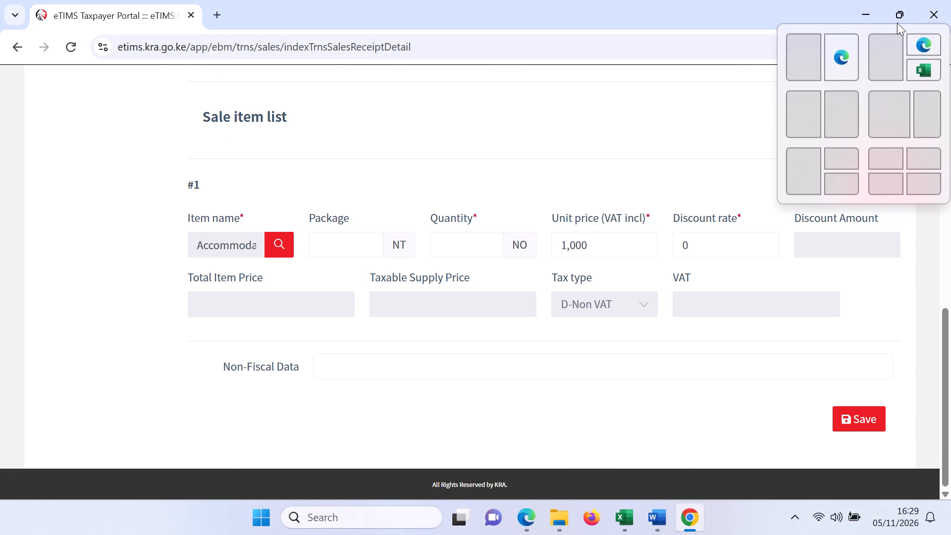
left_click(800, 70)
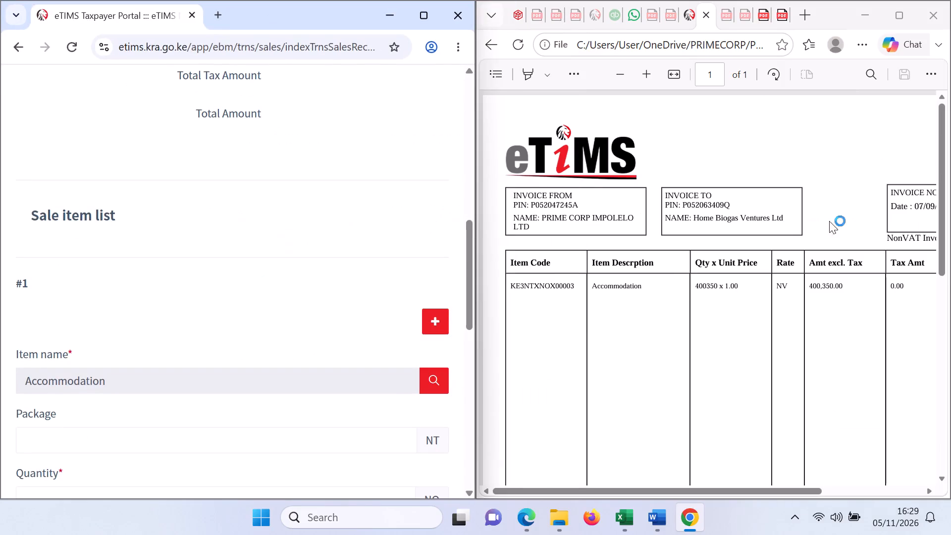
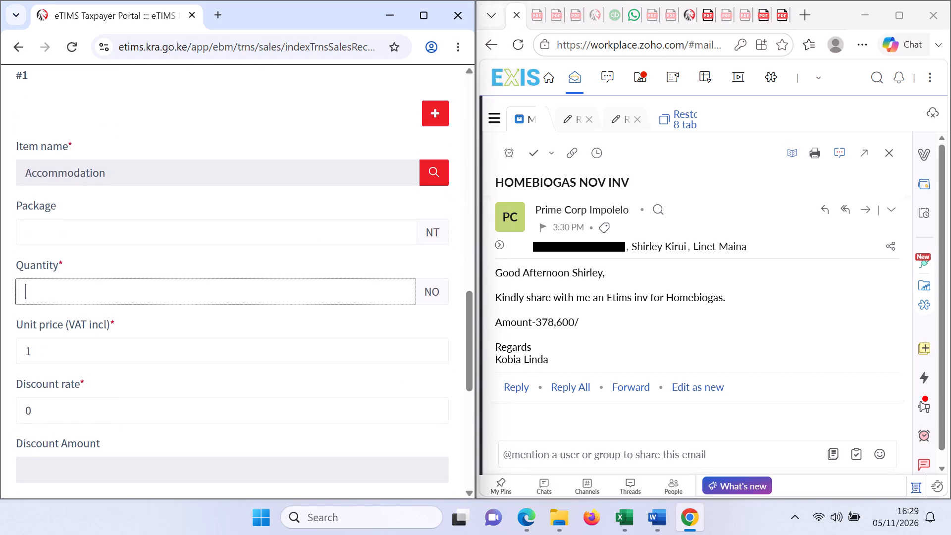
Set the quantity of the Accommodation sale item to 378600, the amount requested in the Homebiogas email.
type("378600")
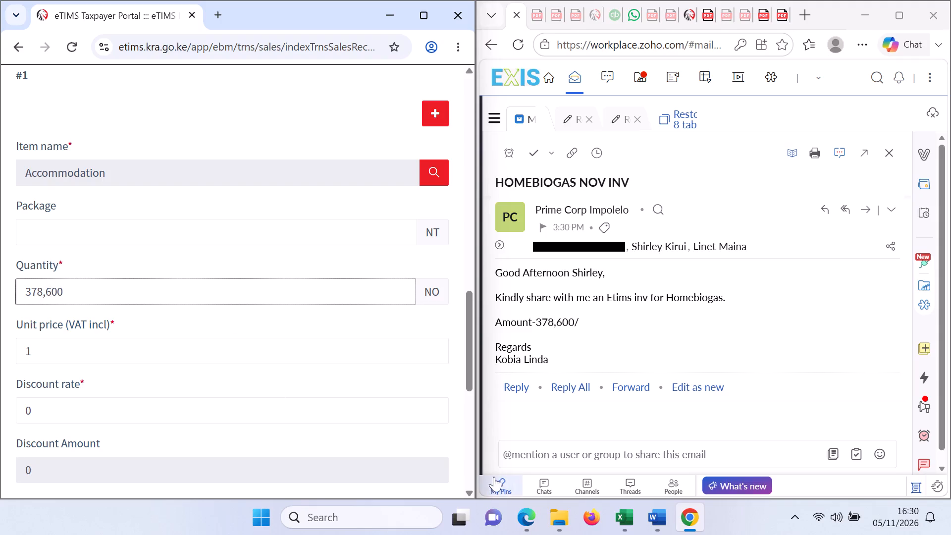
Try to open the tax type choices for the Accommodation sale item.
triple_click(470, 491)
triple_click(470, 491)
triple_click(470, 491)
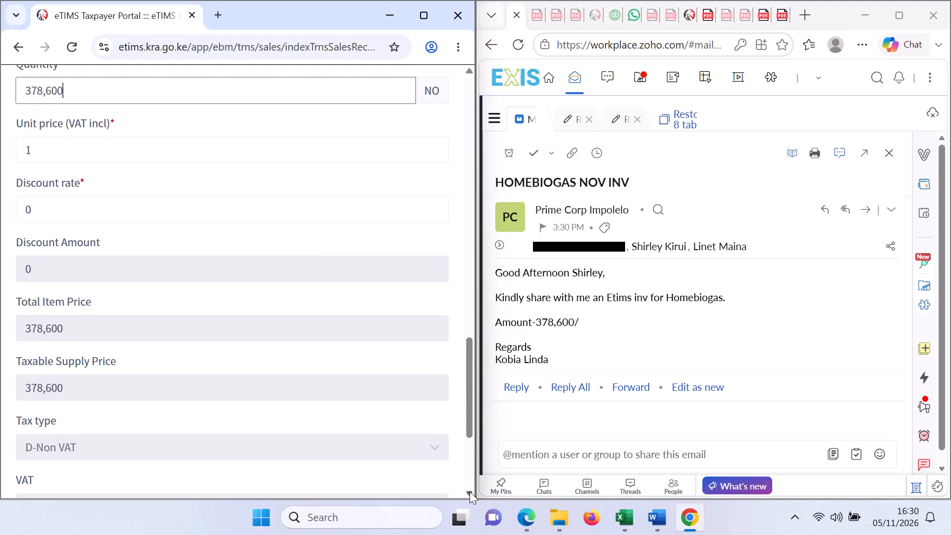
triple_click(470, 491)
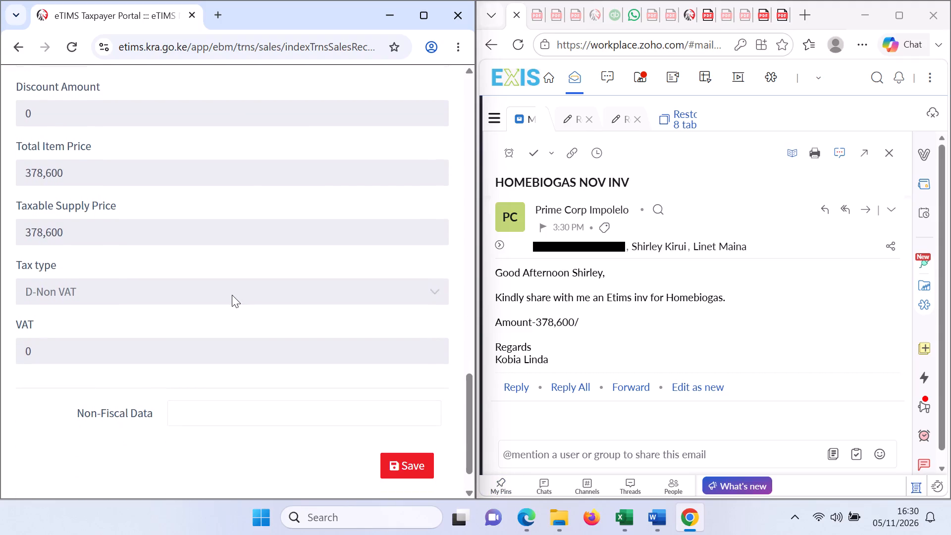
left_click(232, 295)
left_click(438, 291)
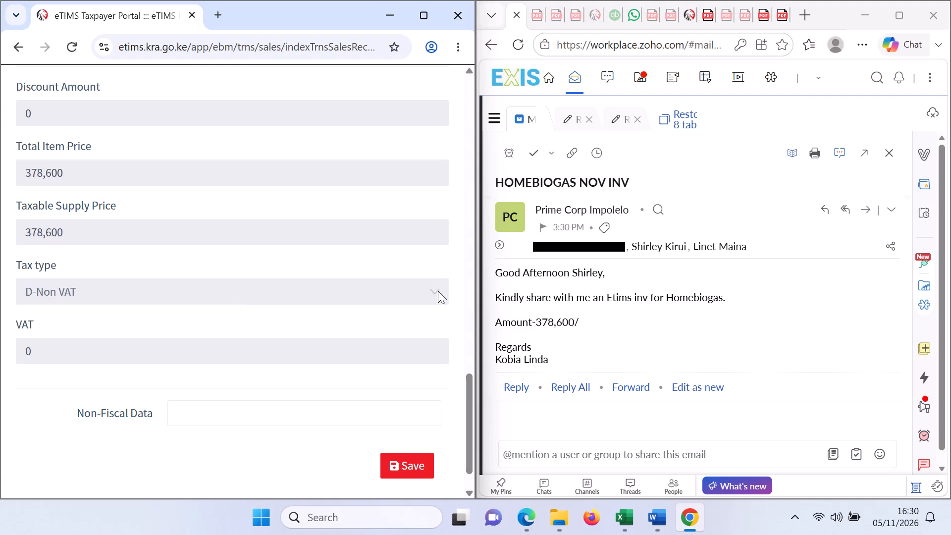
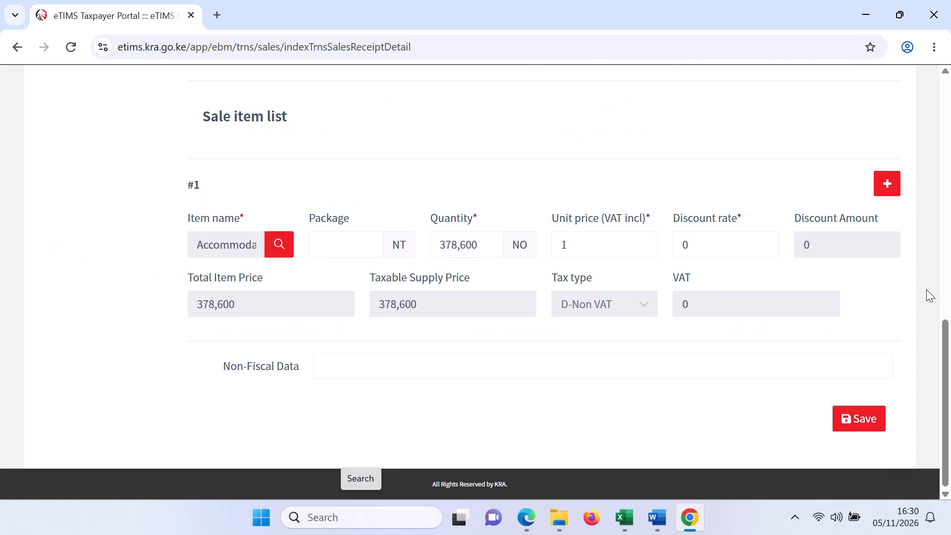
Save the Home Biogas Ventures sales receipt and register it.
left_click(856, 419)
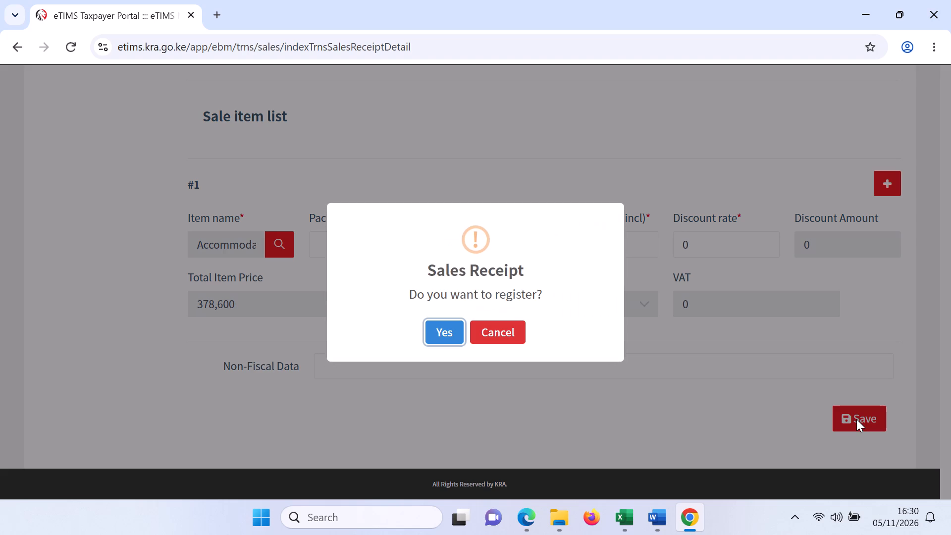
left_click(441, 336)
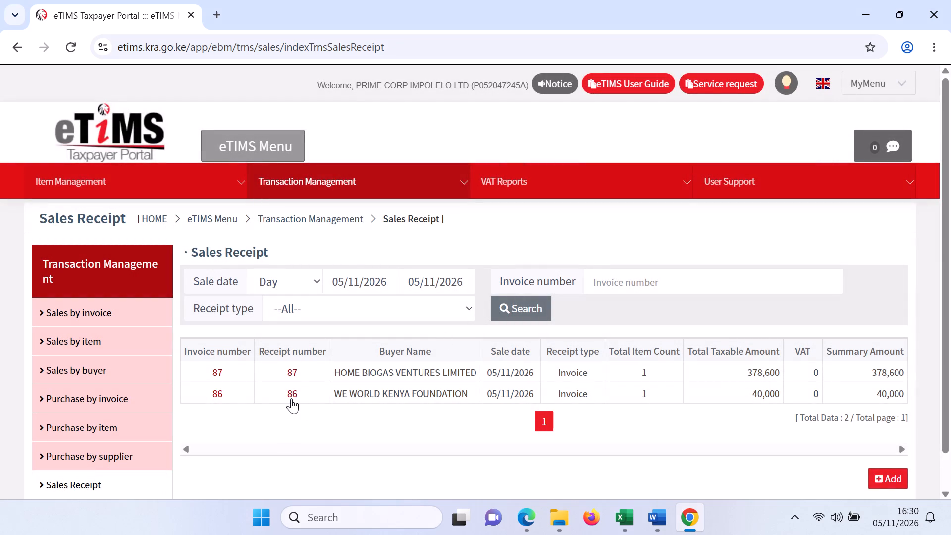
Download the receipt PDF for invoice 86, We World Kenya Foundation, and open the downloaded file.
left_click(291, 398)
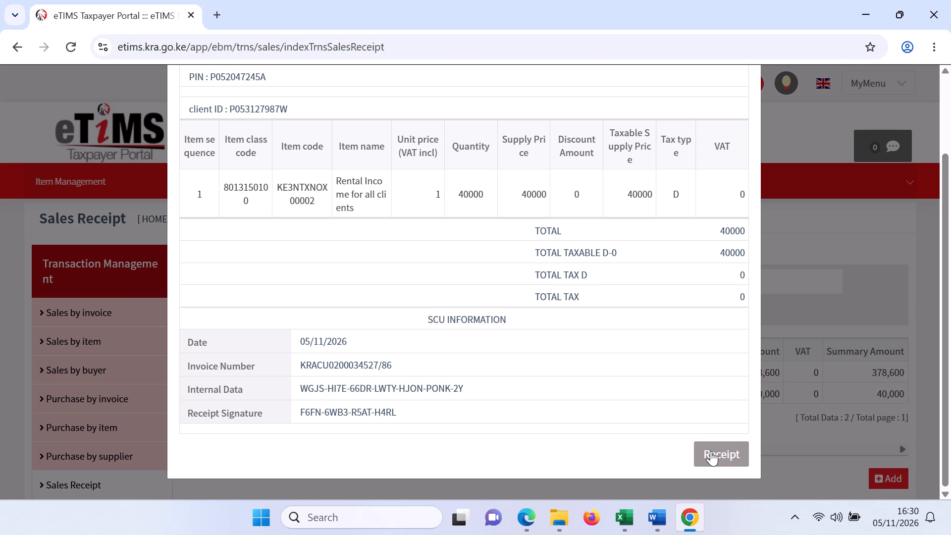
left_click(711, 451)
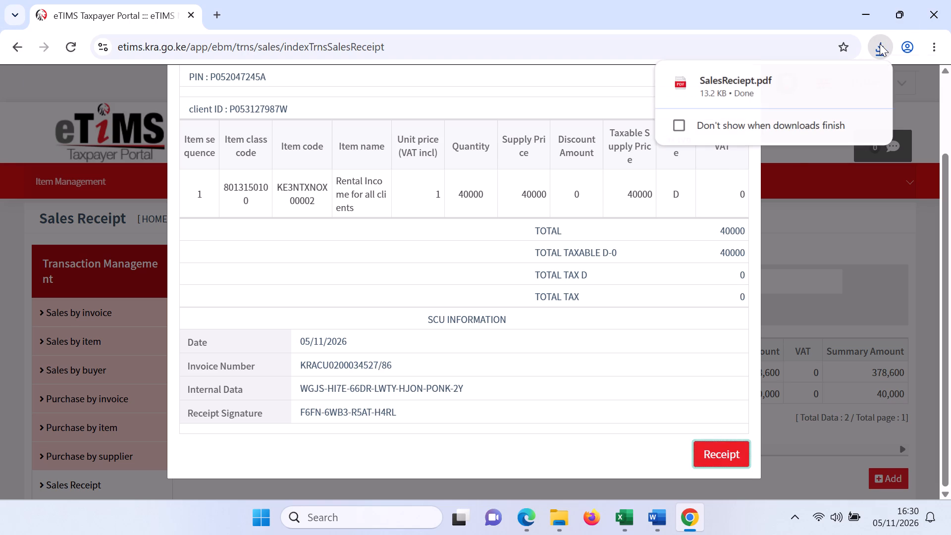
left_click(725, 78)
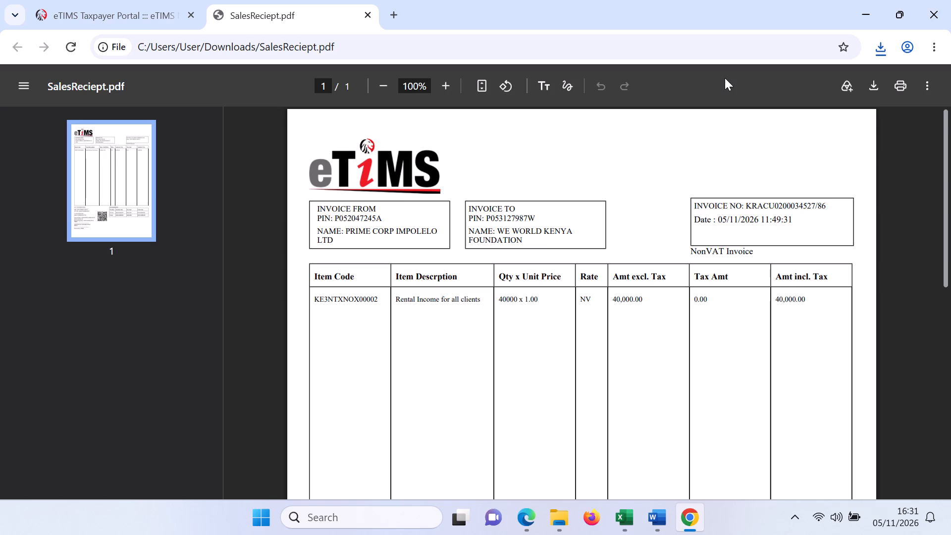
Switch to File Explorer to check the Downloads folder for the downloaded receipt, and return to the receipt PDF in Chrome.
left_click(558, 518)
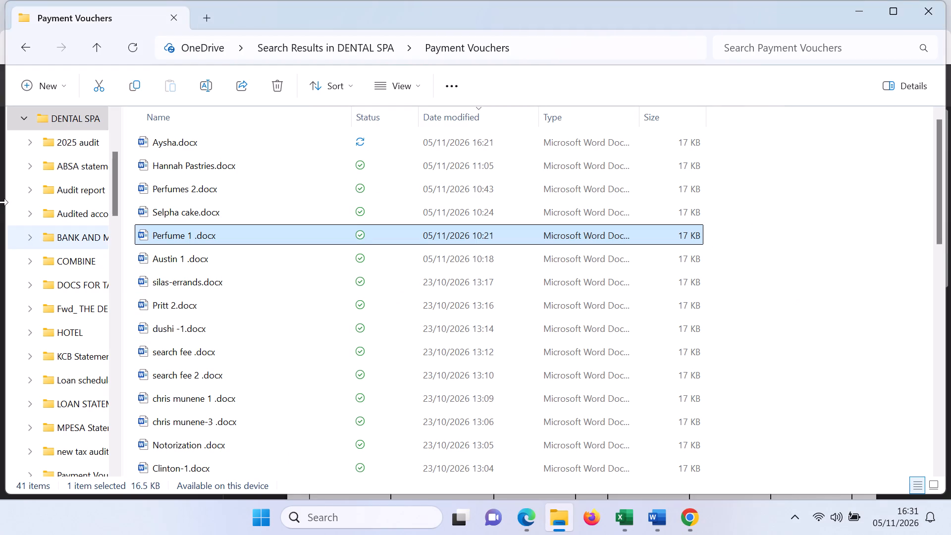
double_click(117, 469)
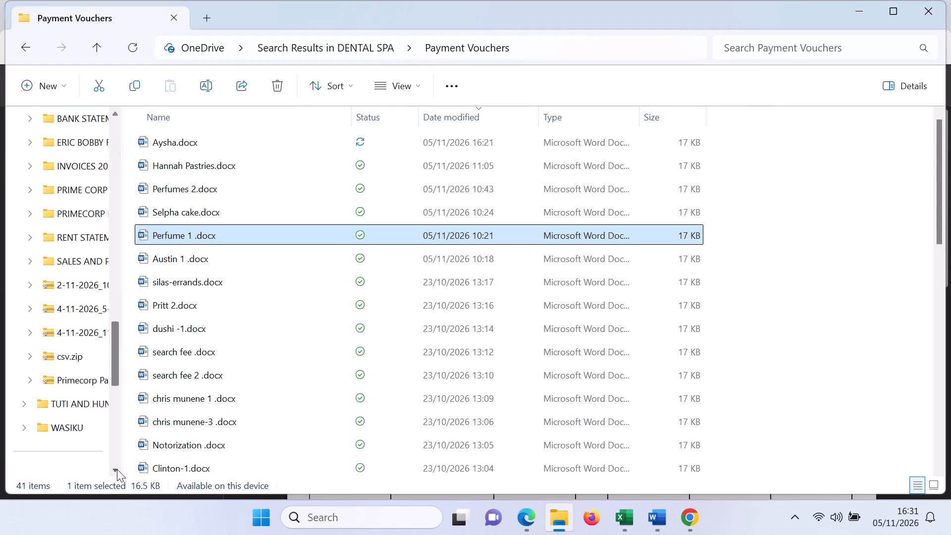
left_click(68, 284)
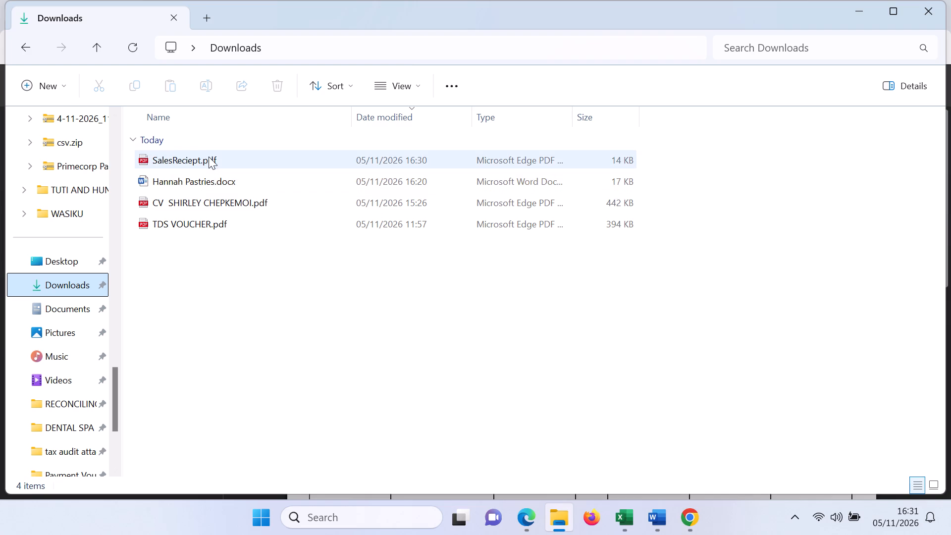
left_click(692, 532)
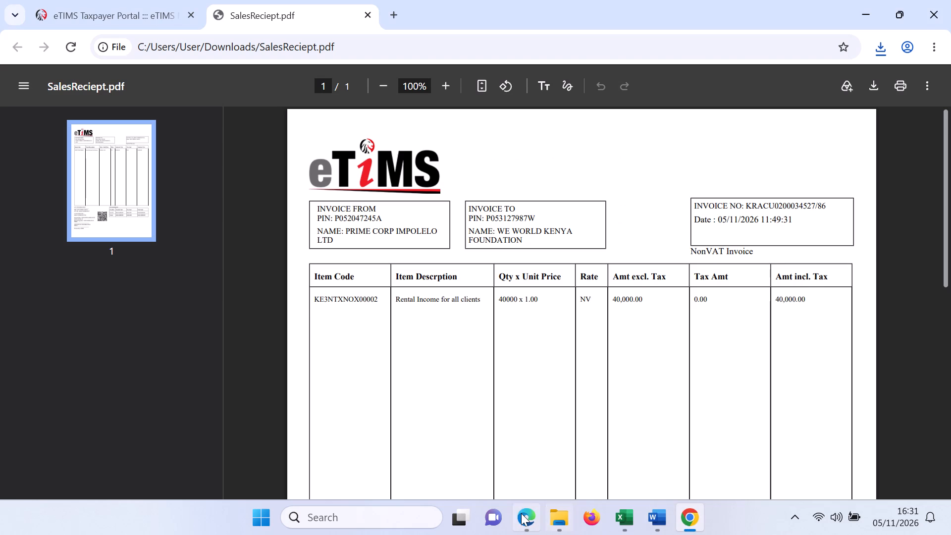
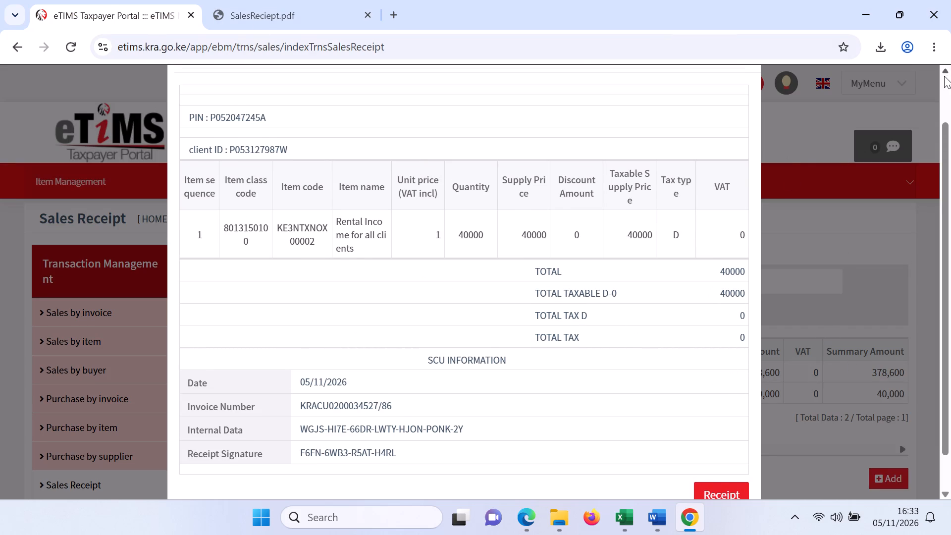
Close the invoice 86 receipt details, download the receipt PDF for invoice 87, Home Biogas Ventures Limited, and open the downloaded file.
left_click_drag(944, 76, 748, 102)
left_click(748, 102)
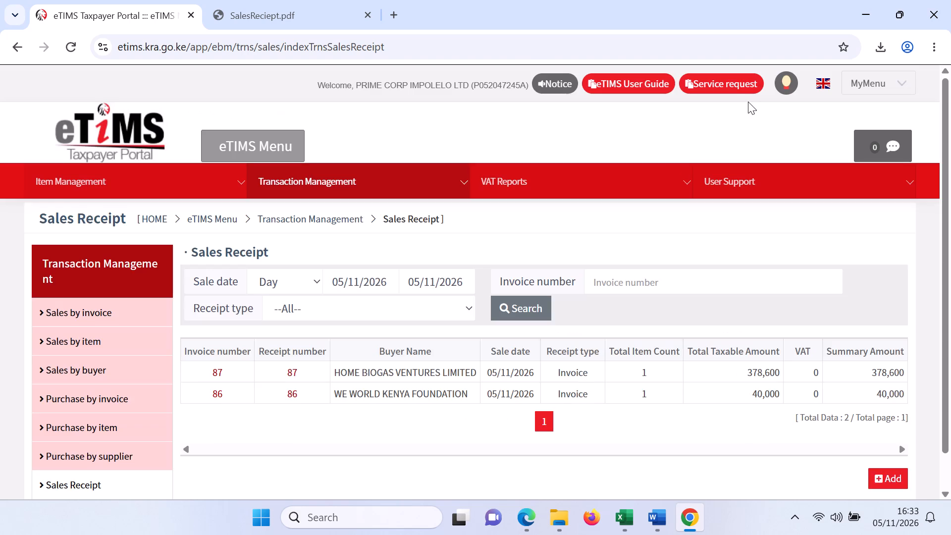
left_click(290, 372)
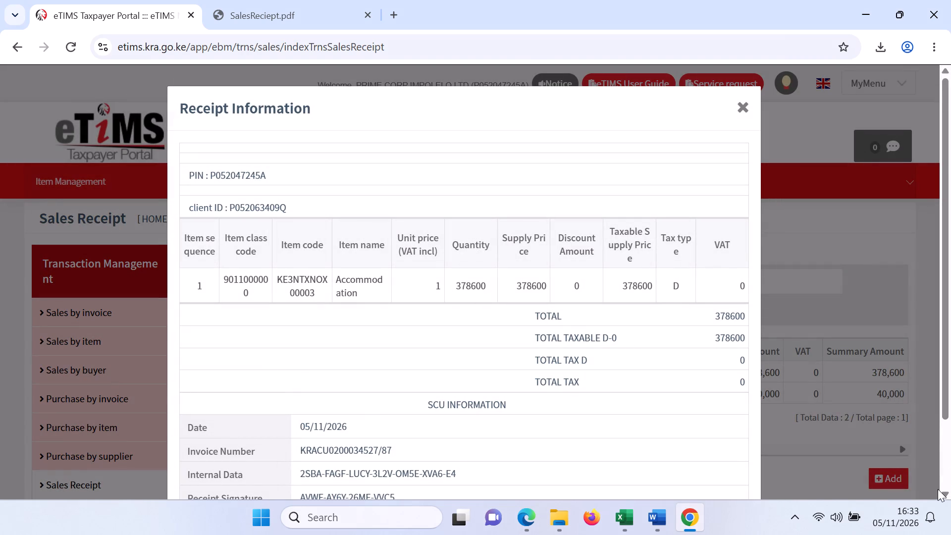
triple_click(938, 489)
left_click(938, 489)
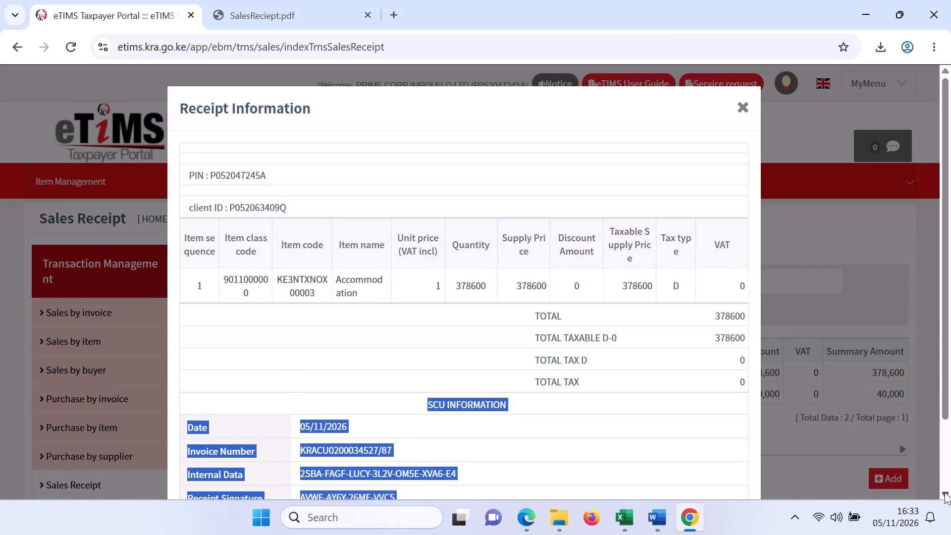
triple_click(945, 492)
left_click(706, 446)
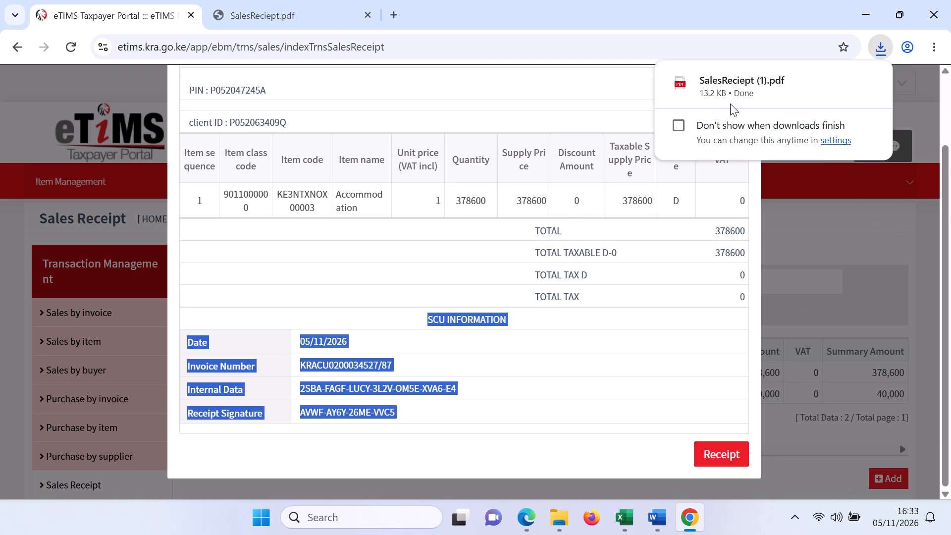
left_click(716, 81)
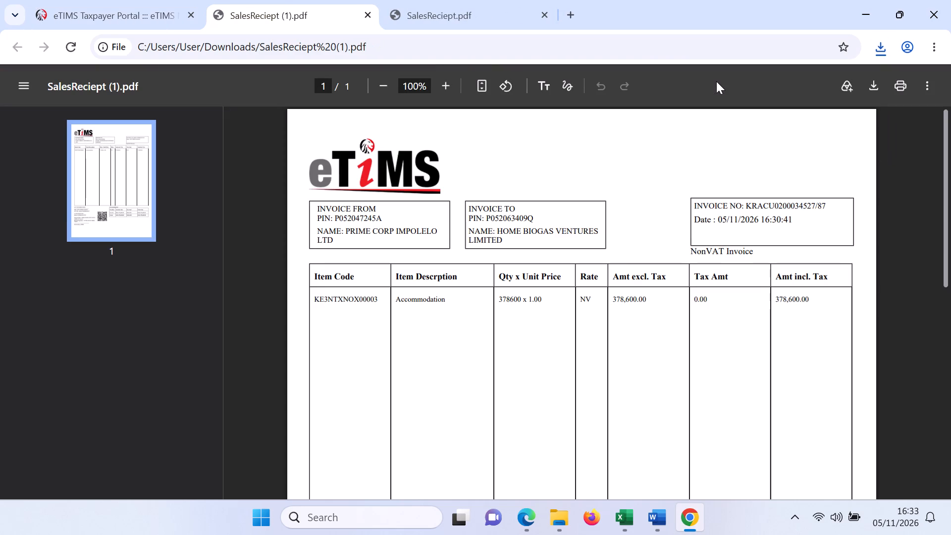
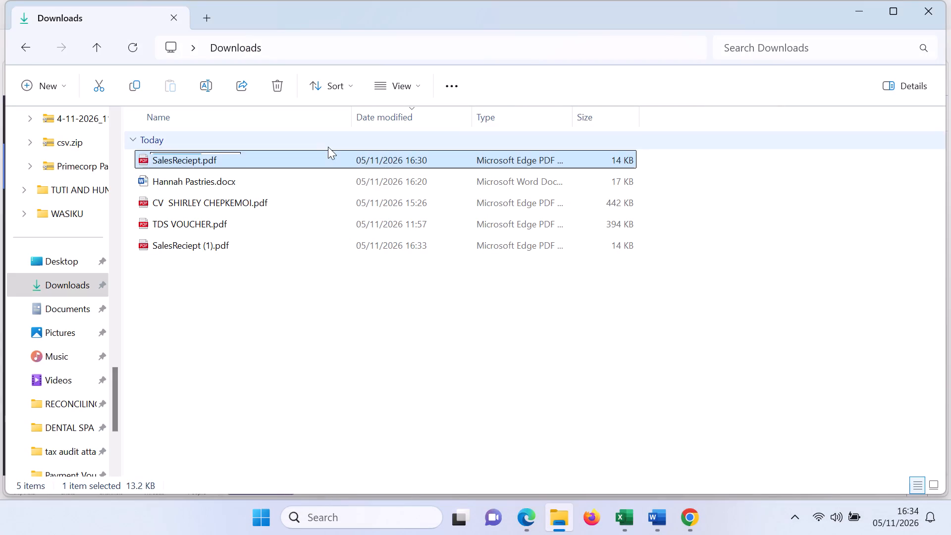
Rename the SalesReciept.pdf file in Downloads, entering Home Biogas Invoice before the .pdf extension.
left_click(200, 159)
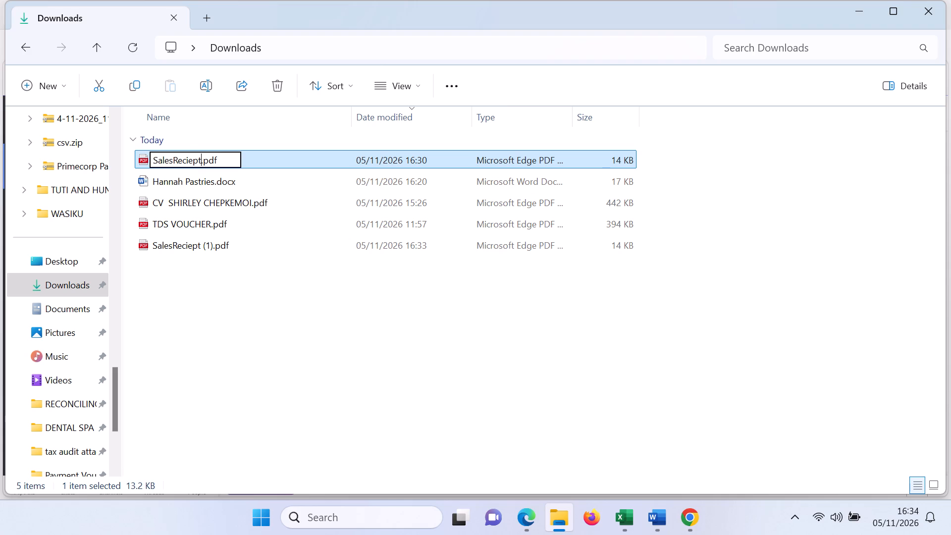
key("BackSpace")
key("BackSpace")
key("BackSpace")
key("BackSpace")
key("BackSpace")
key("BackSpace")
key("BackSpace")
key("BackSpace")
key("BackSpace")
key("BackSpace")
key("BackSpace")
key("BackSpace")
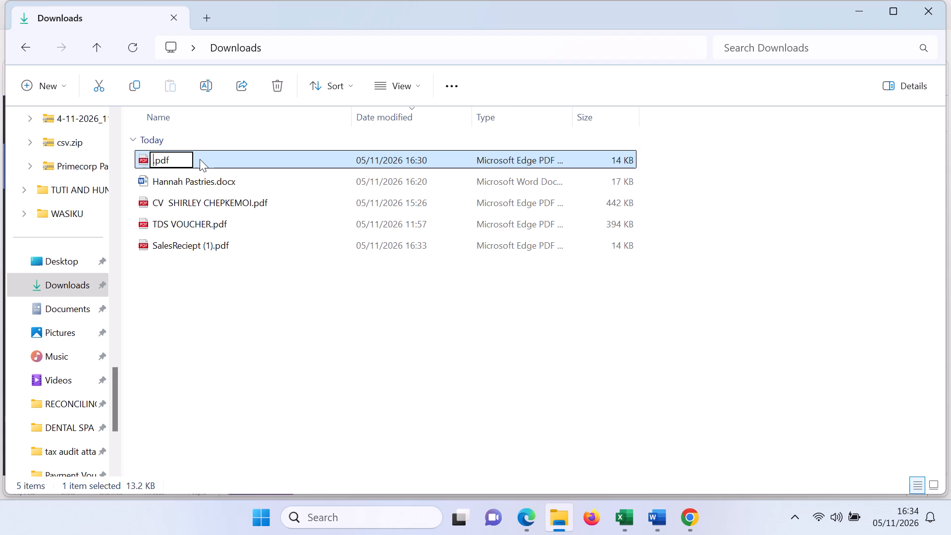
key("shift+h")
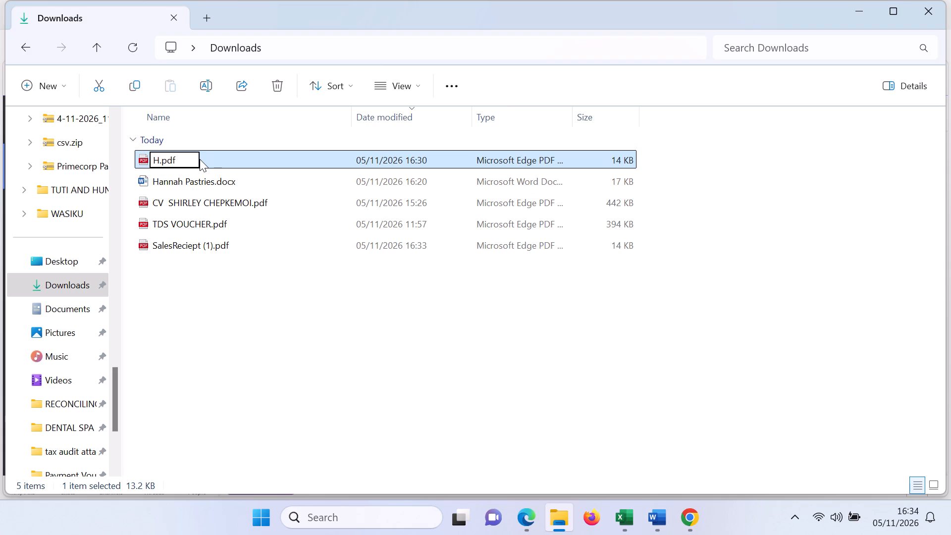
type("ome")
key("space")
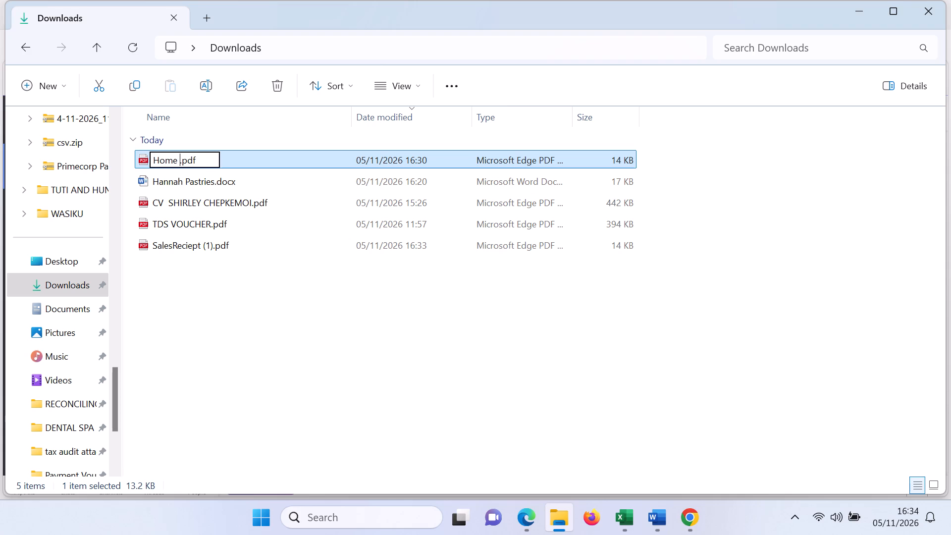
key("shift+b")
type("iogas")
key("space")
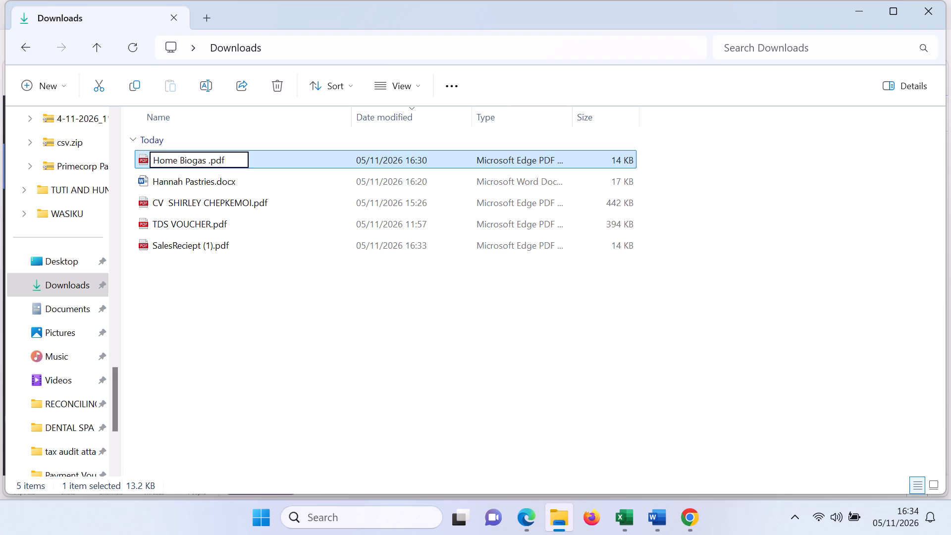
type("Invoice")
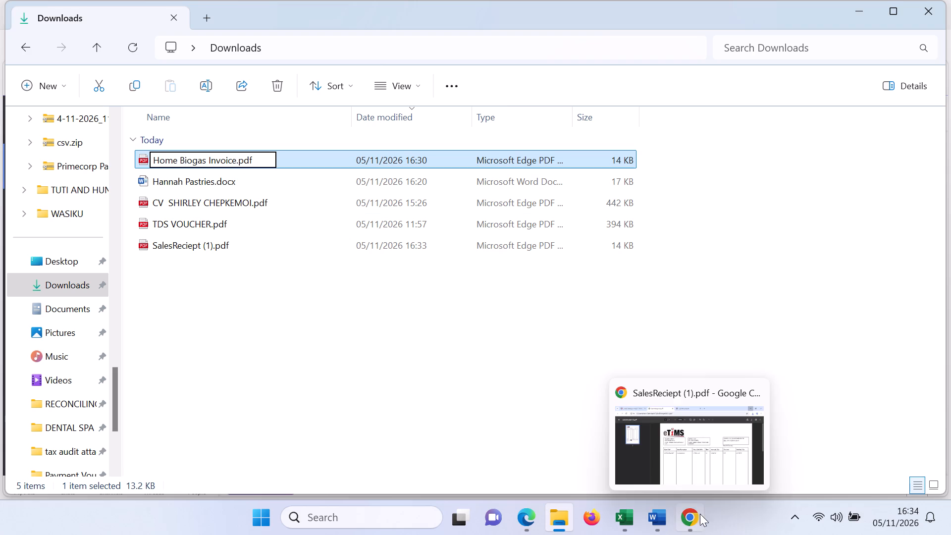
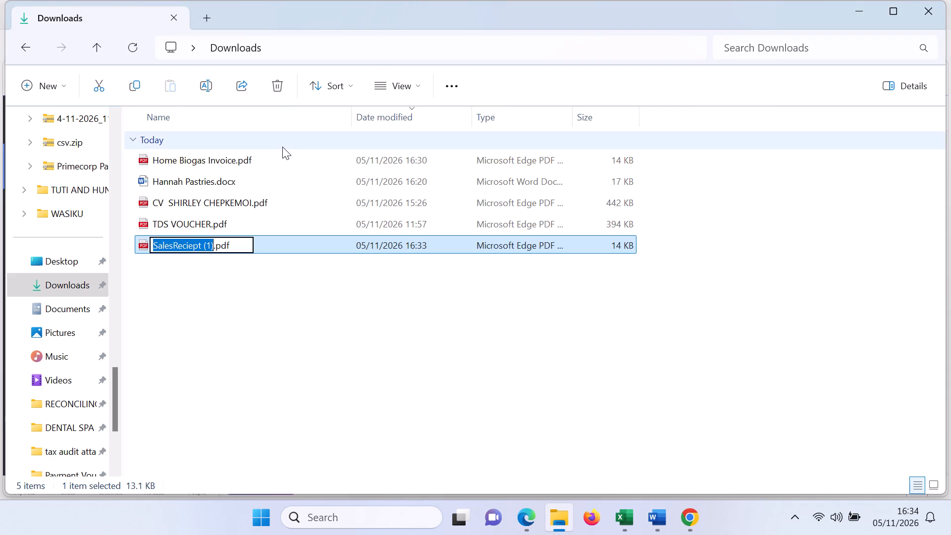
Rename the SalesReciept (1).pdf file as Home Biogas Ventures Invoice, keeping the .pdf extension.
key("shift+h")
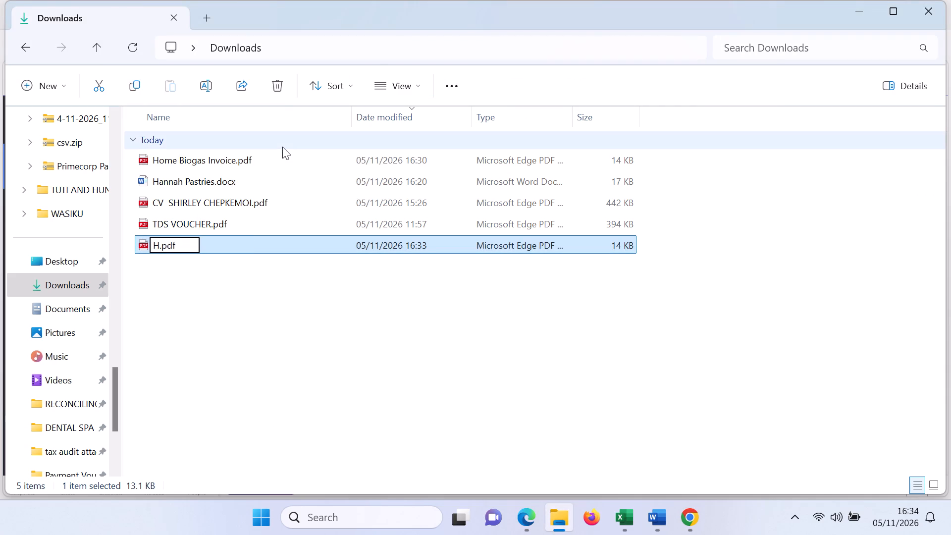
key("o")
type("me")
key("space")
type("Biogas")
key("space")
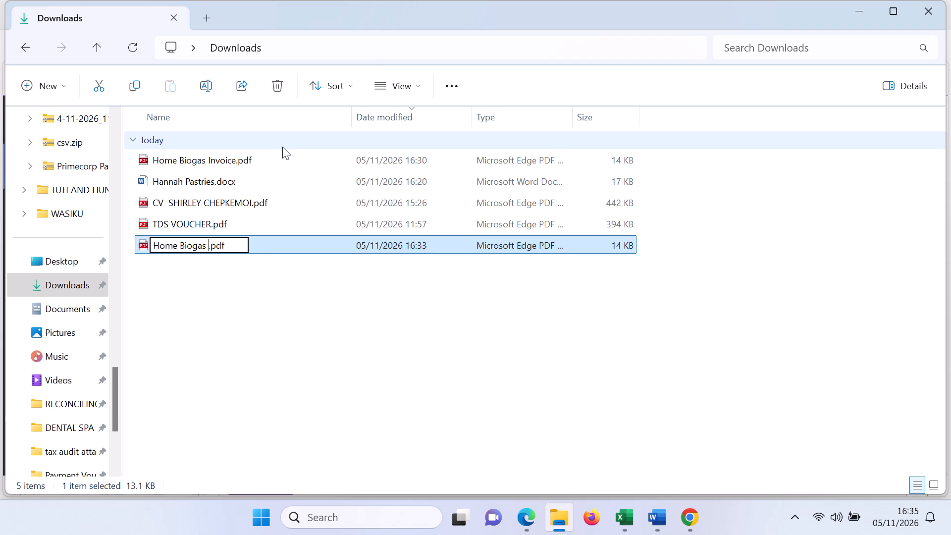
type("Invice")
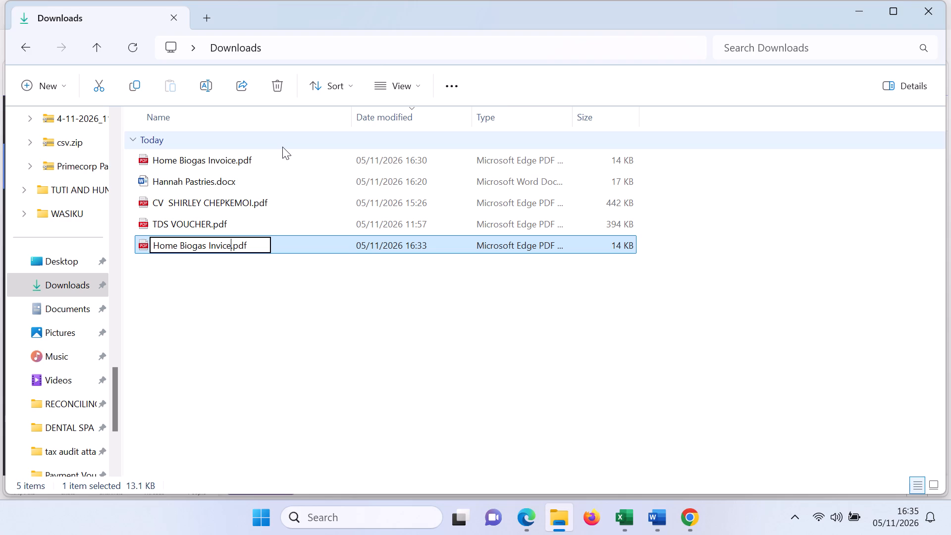
key("BackSpace")
key("BackSpace")
key("BackSpace")
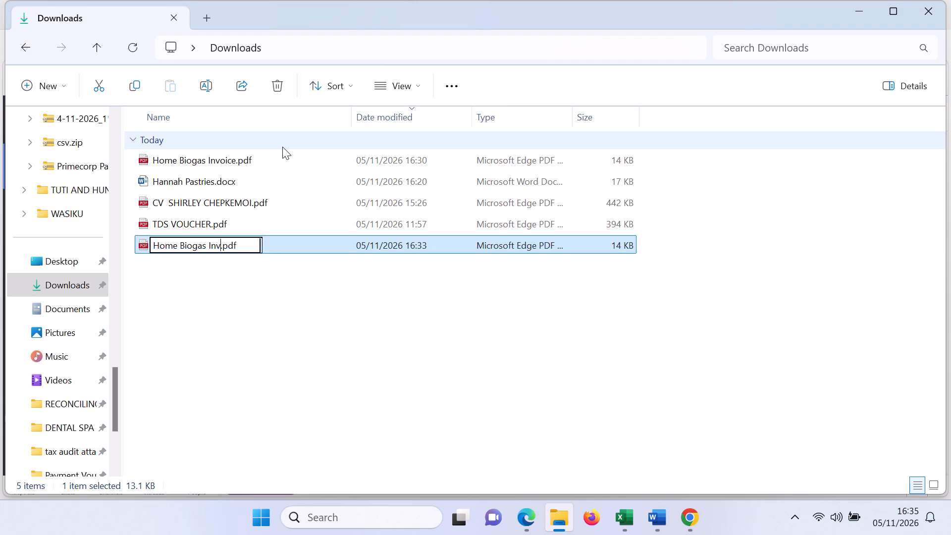
key("BackSpace")
key("BackSpace")
key("BackSpace")
type("Receipt")
key("BackSpace")
key("BackSpace")
key("BackSpace")
key("BackSpace")
key("BackSpace")
key("BackSpace")
key("BackSpace")
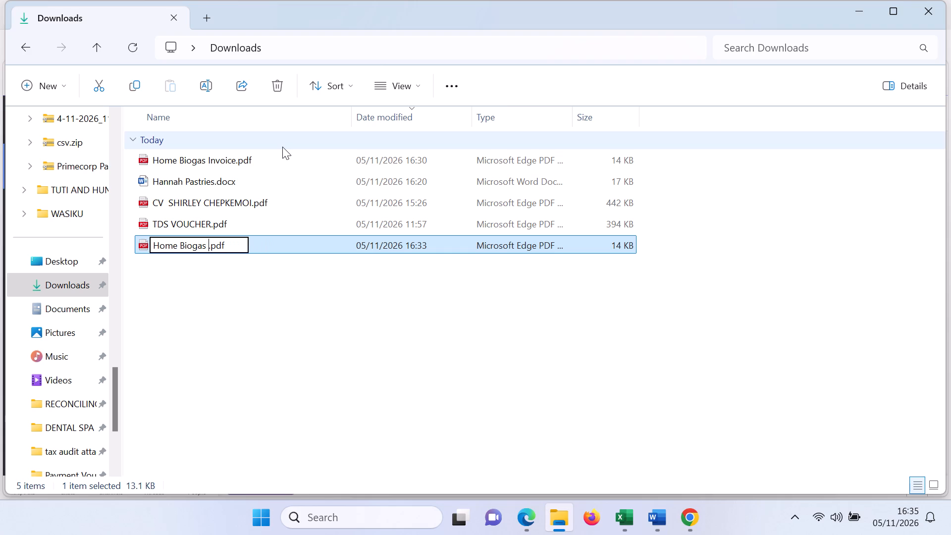
key("shift+i")
type("nvoice")
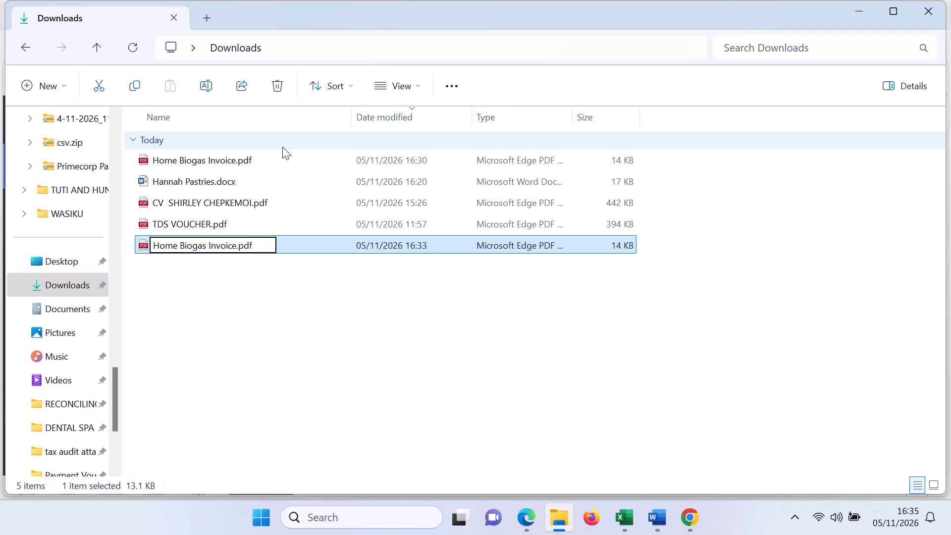
left_click(208, 243)
key("space")
type("Ve")
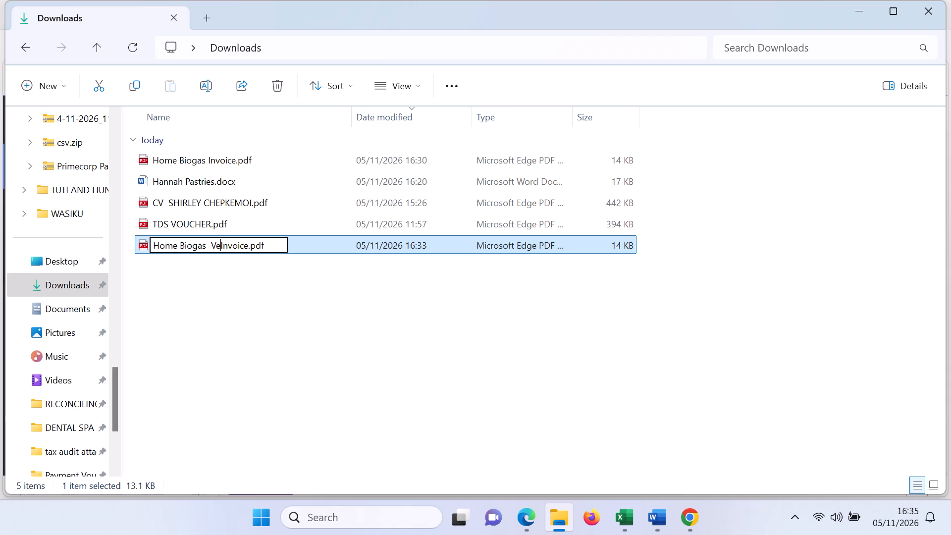
type("ntures")
key("space")
left_click(333, 348)
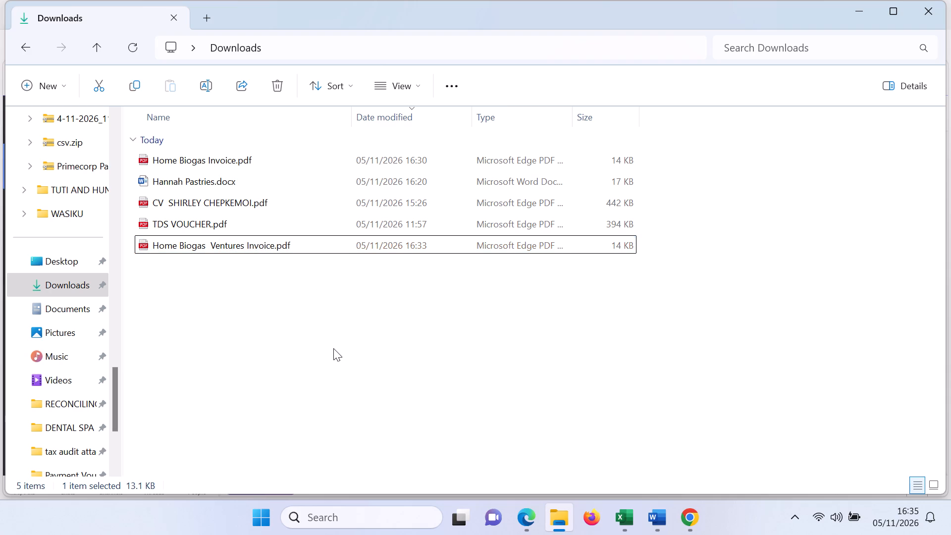
Remove the extra space before Ventures in the renamed PDF's file name, making it Home Biogas Ventures Invoice.pdf.
right_click(224, 245)
left_click(304, 143)
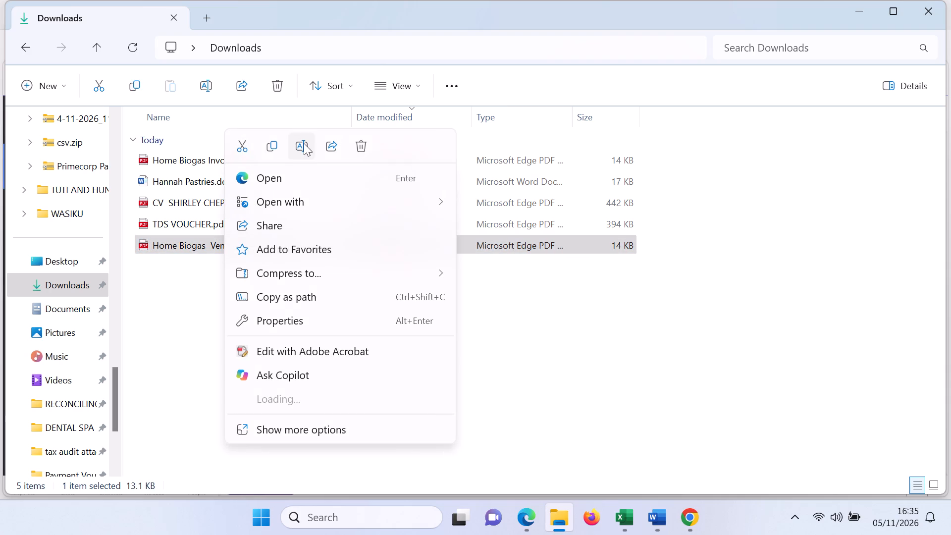
left_click(212, 245)
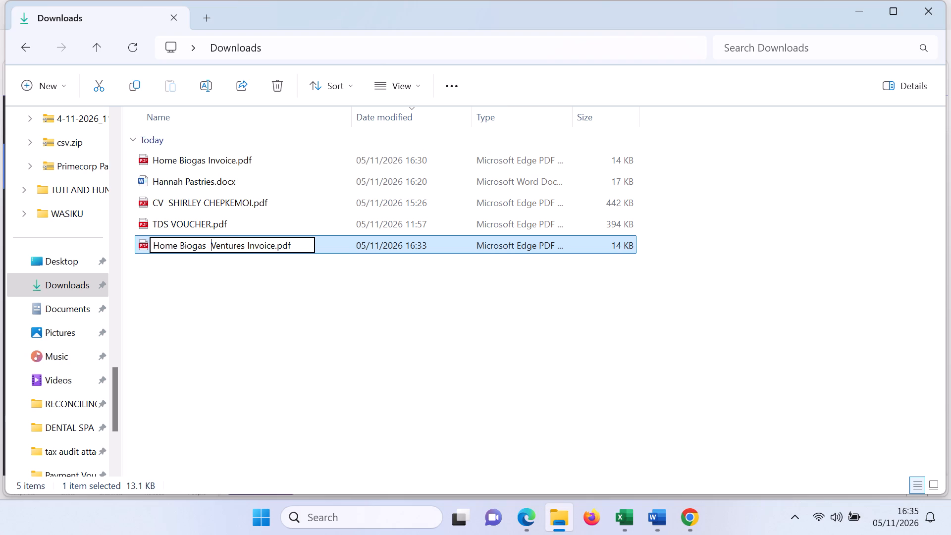
key("BackSpace")
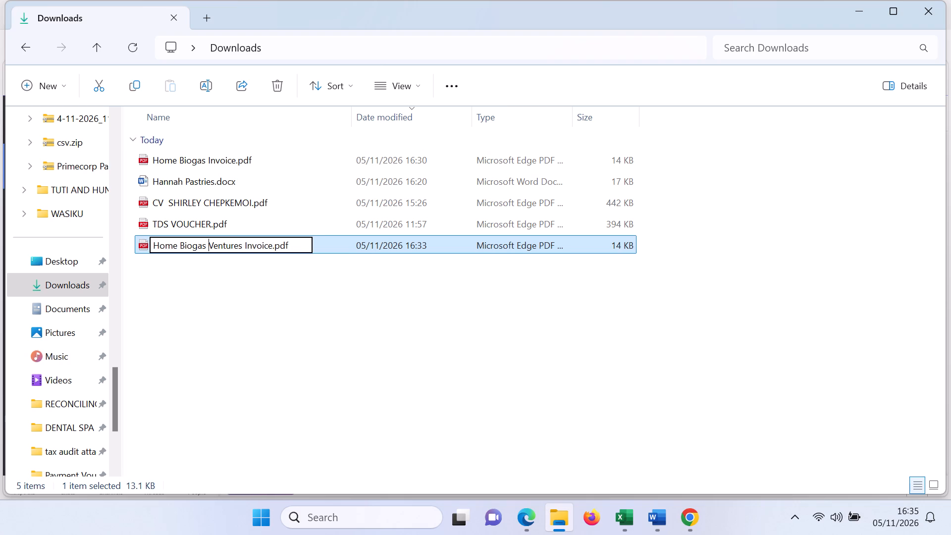
left_click(347, 333)
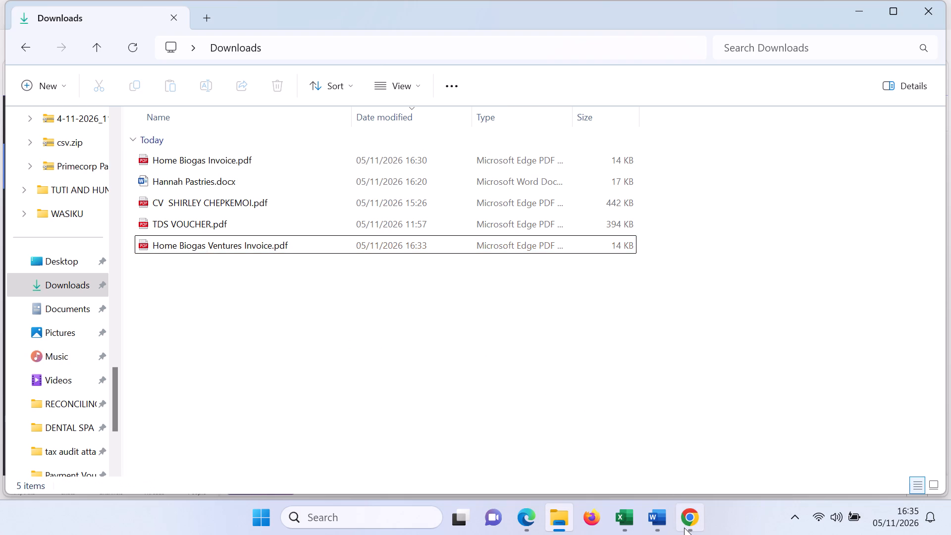
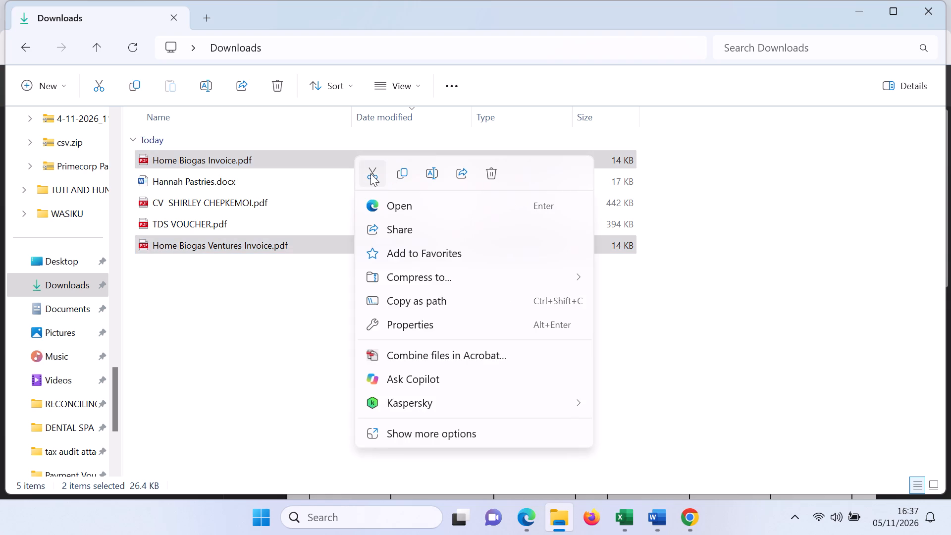
Move Home Biogas Invoice.pdf and Home Biogas Ventures Invoice.pdf from Downloads into the PRIMECORP folder.
left_click(370, 173)
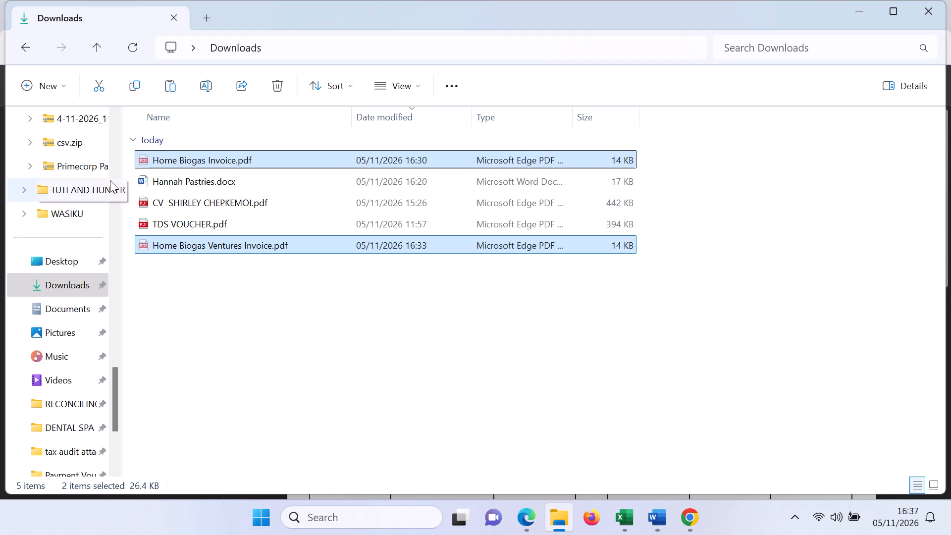
left_click(88, 171)
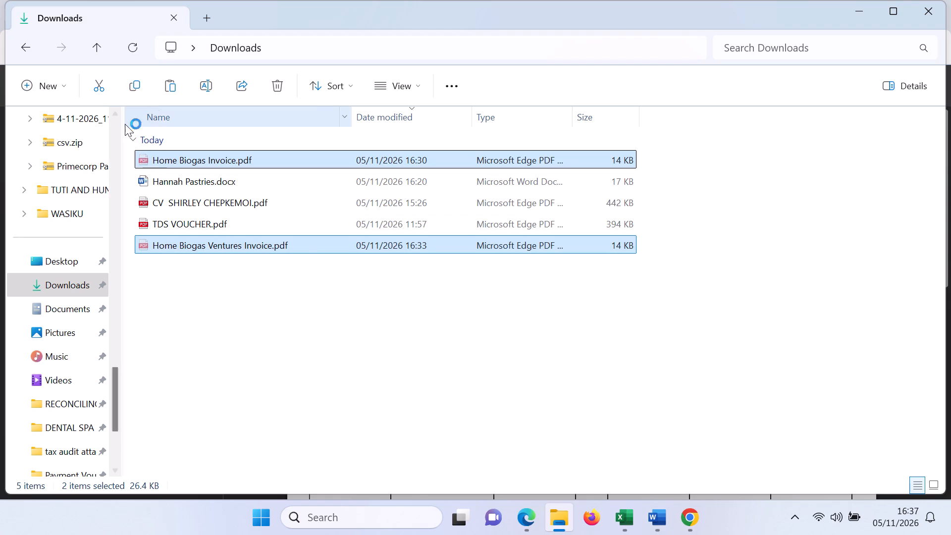
left_click(633, 128)
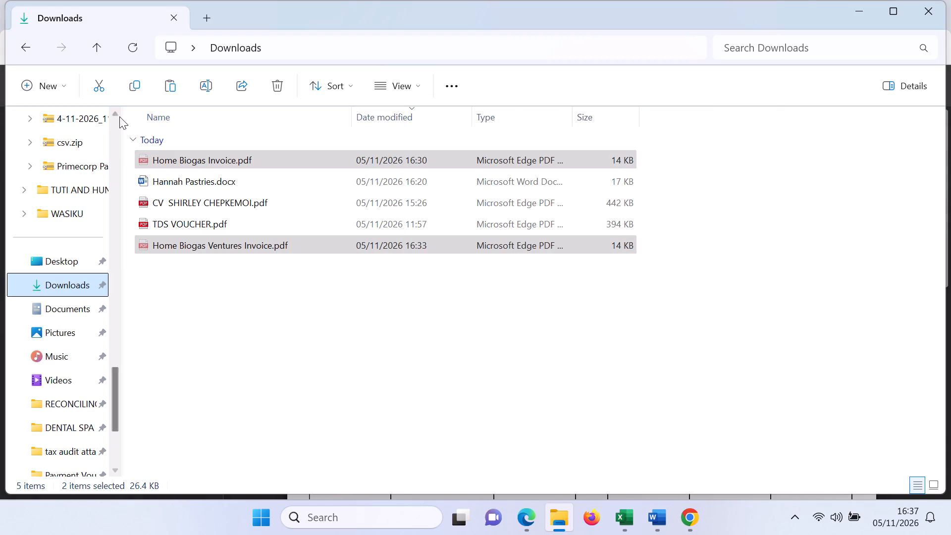
triple_click(117, 115)
triple_click(117, 115)
double_click(117, 115)
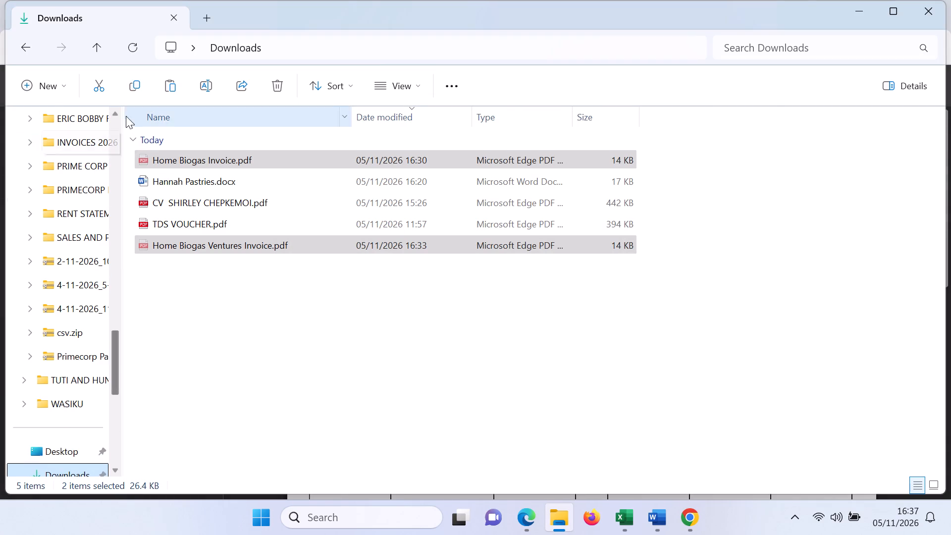
double_click(115, 112)
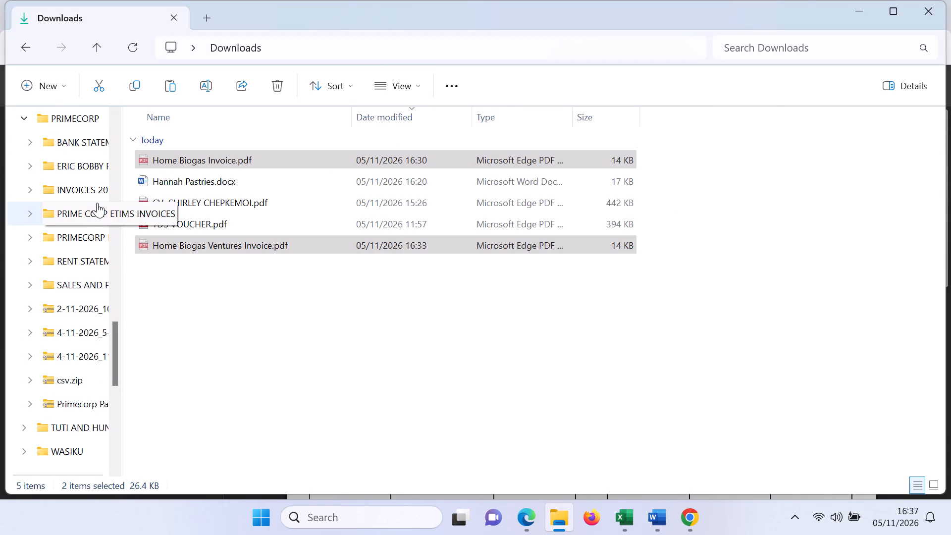
left_click(93, 119)
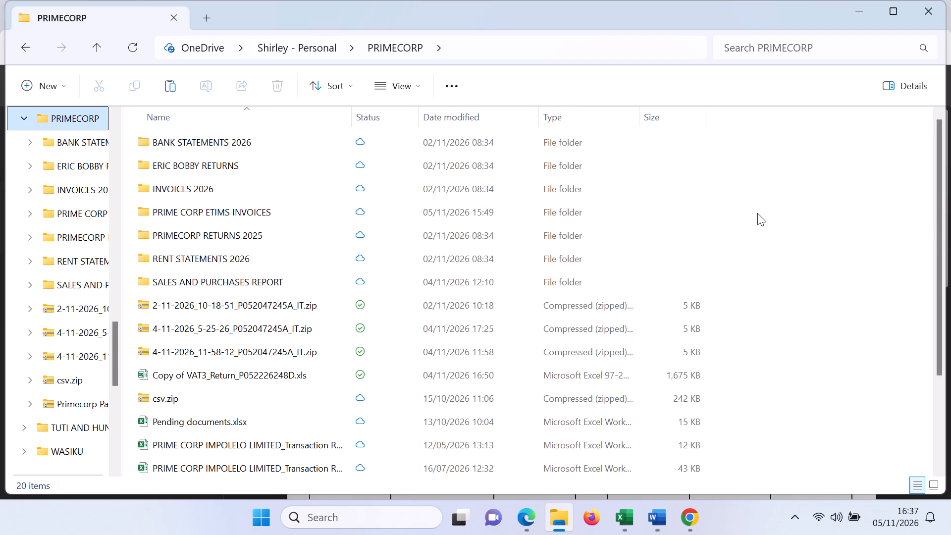
right_click(757, 213)
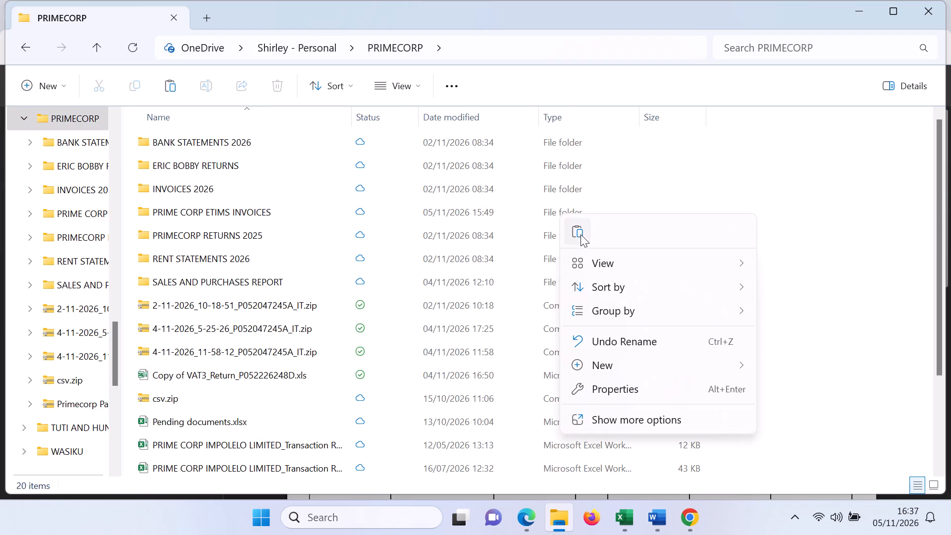
left_click(581, 234)
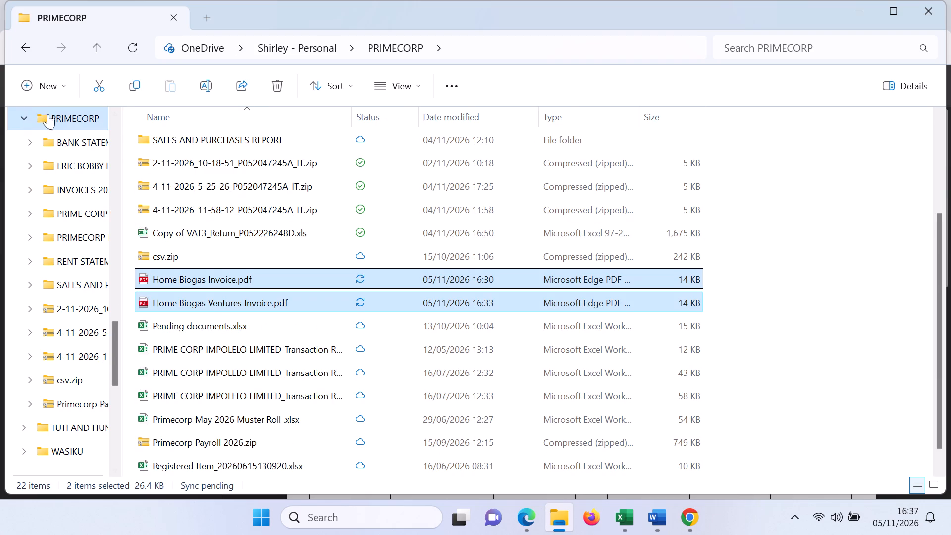
left_click(49, 114)
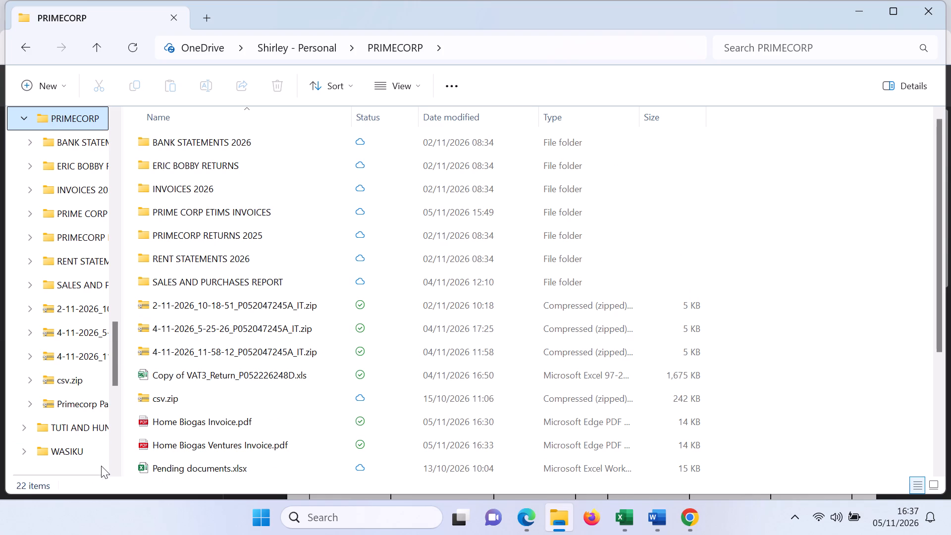
Cut Hannah Pastries.docx from the Downloads folder and find a client folder in OneDrive to move it into.
left_click(112, 467)
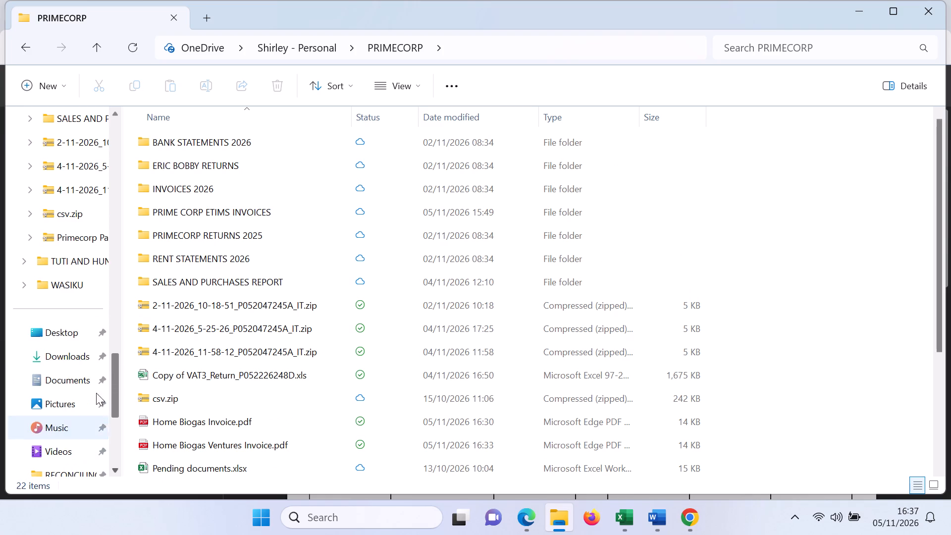
left_click(77, 353)
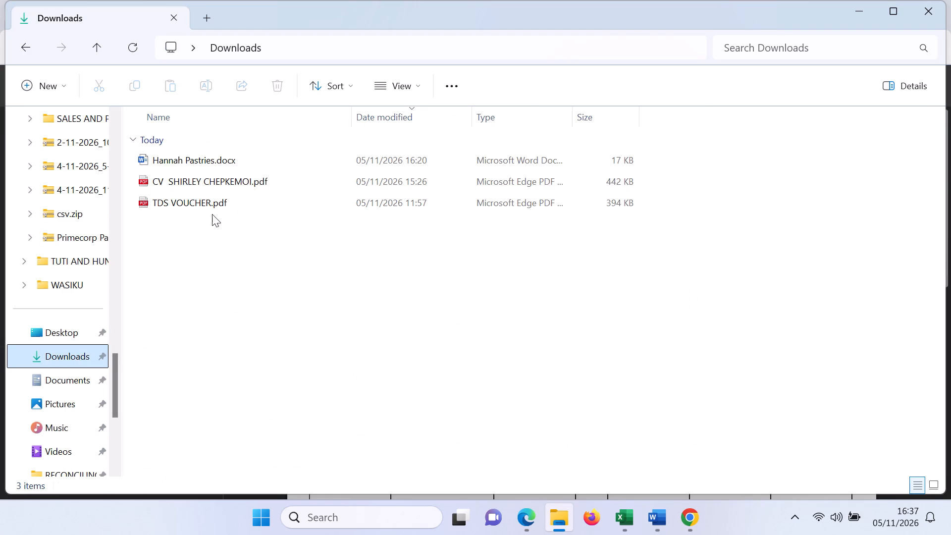
right_click(210, 164)
left_click(232, 139)
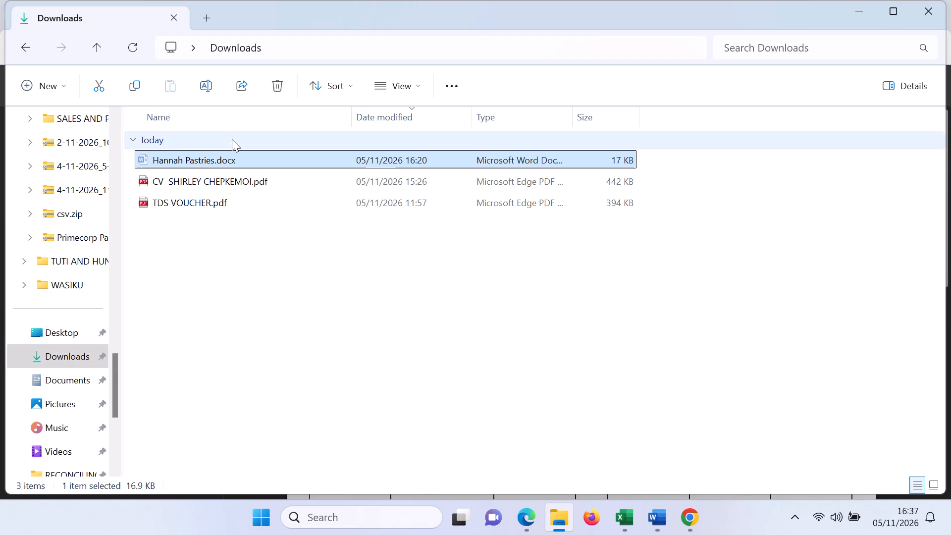
triple_click(113, 118)
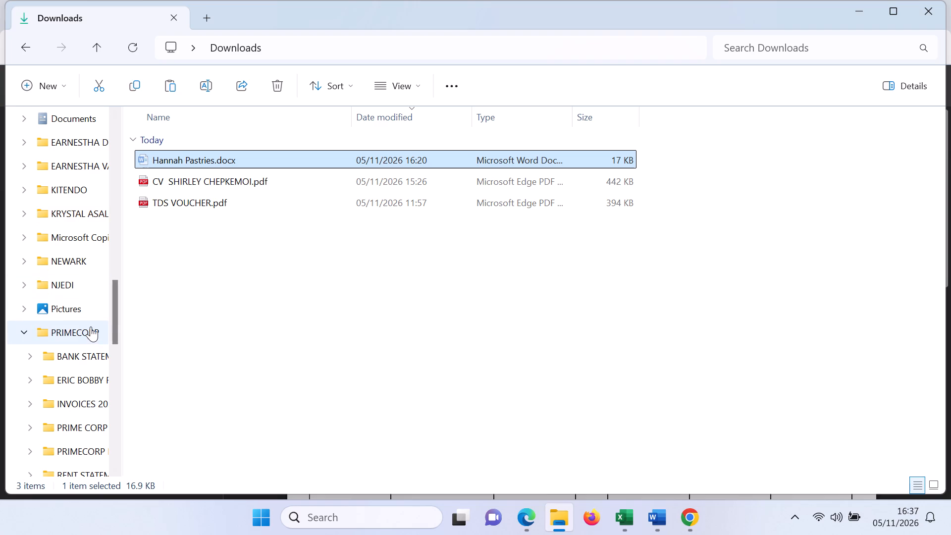
triple_click(115, 116)
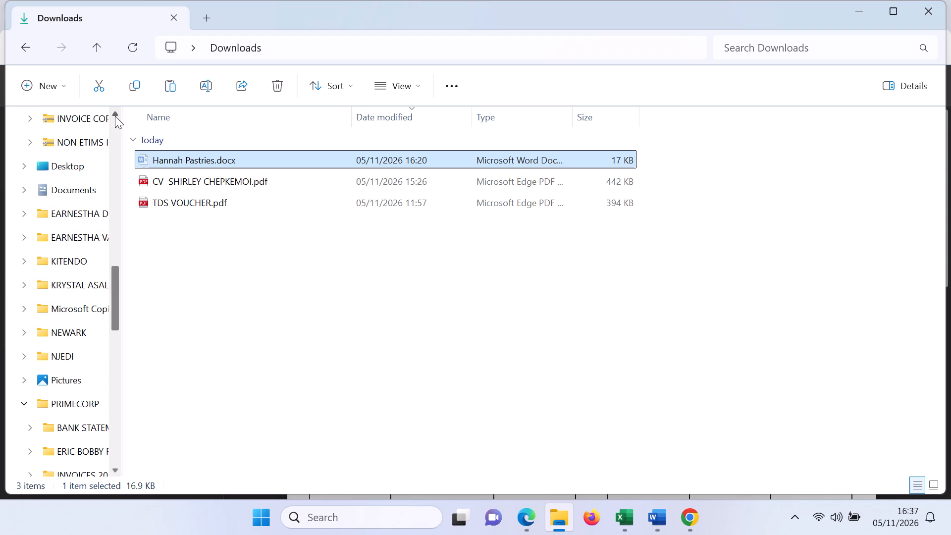
left_click(115, 116)
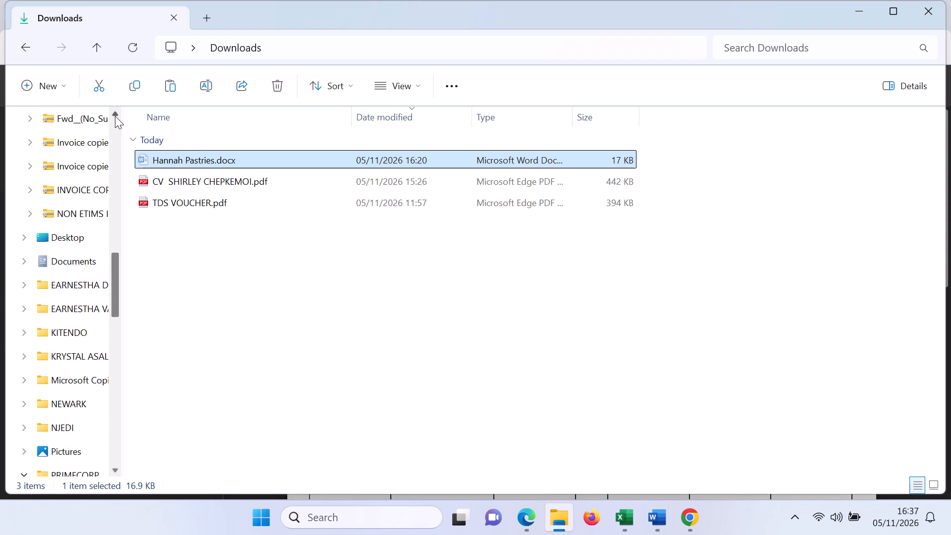
left_click(111, 115)
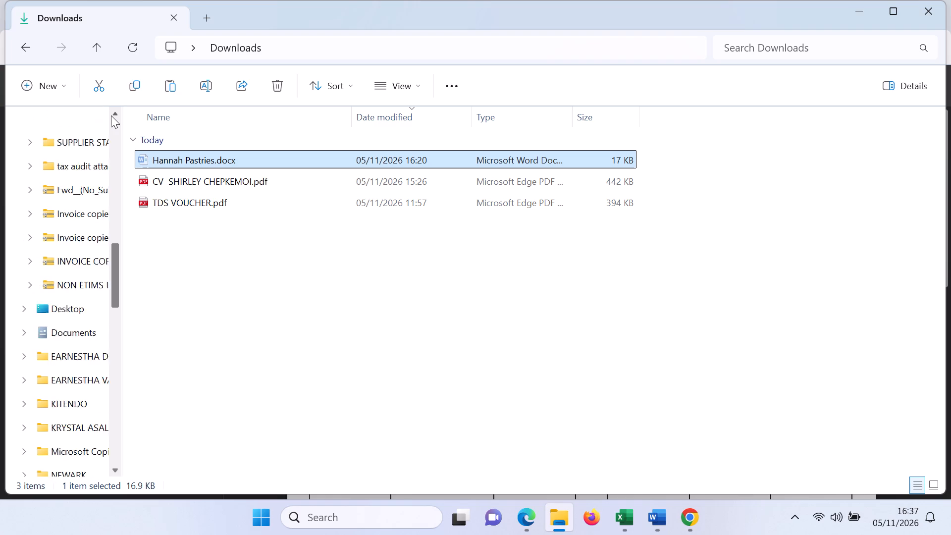
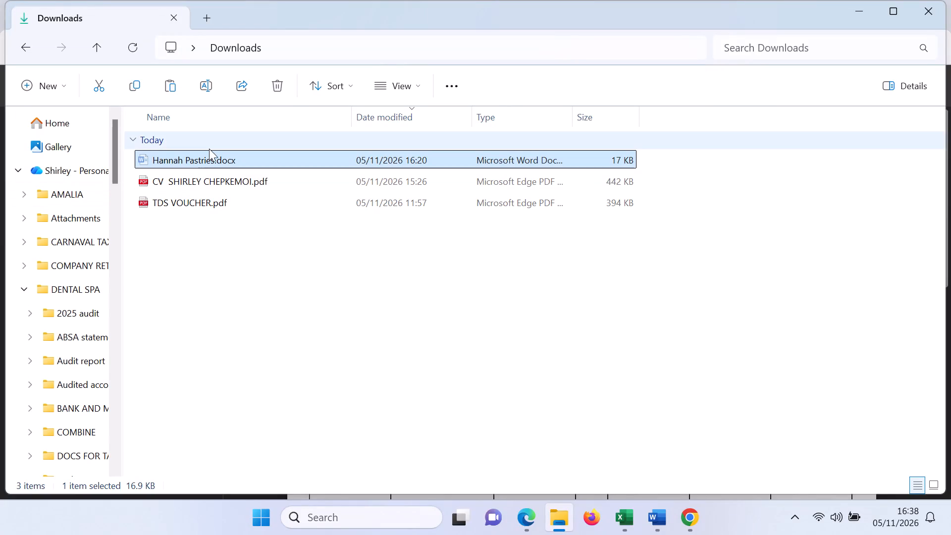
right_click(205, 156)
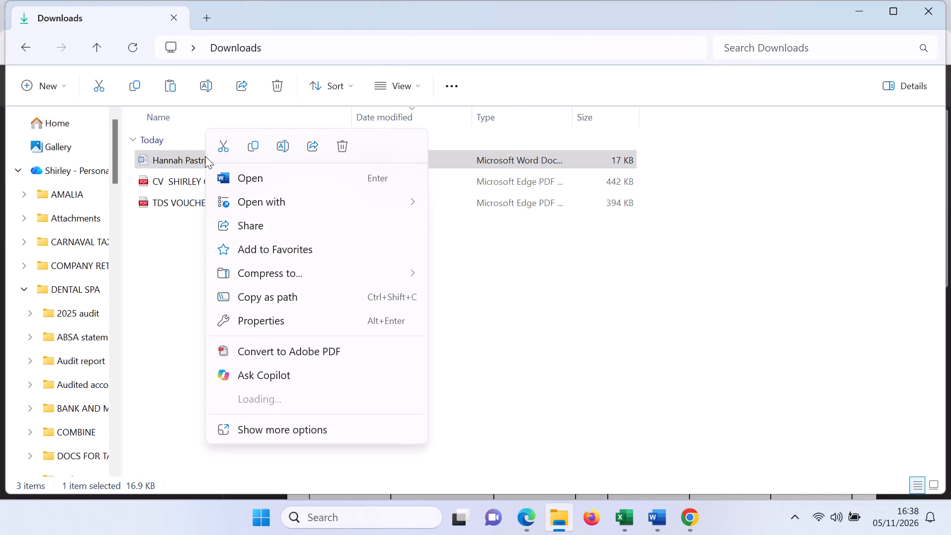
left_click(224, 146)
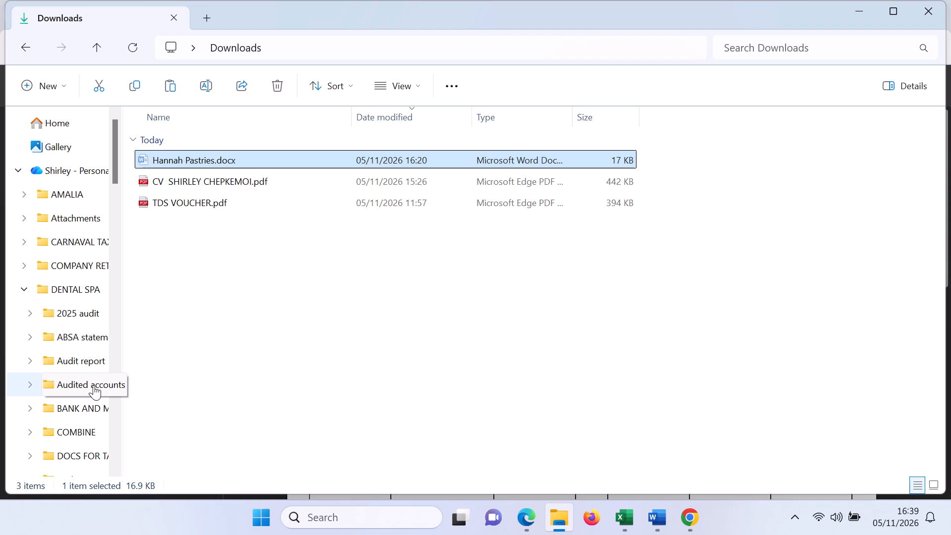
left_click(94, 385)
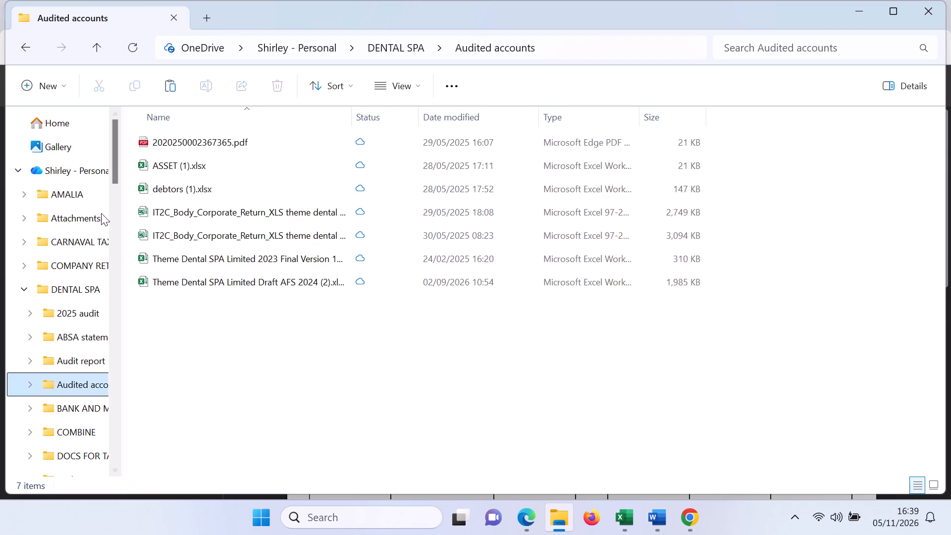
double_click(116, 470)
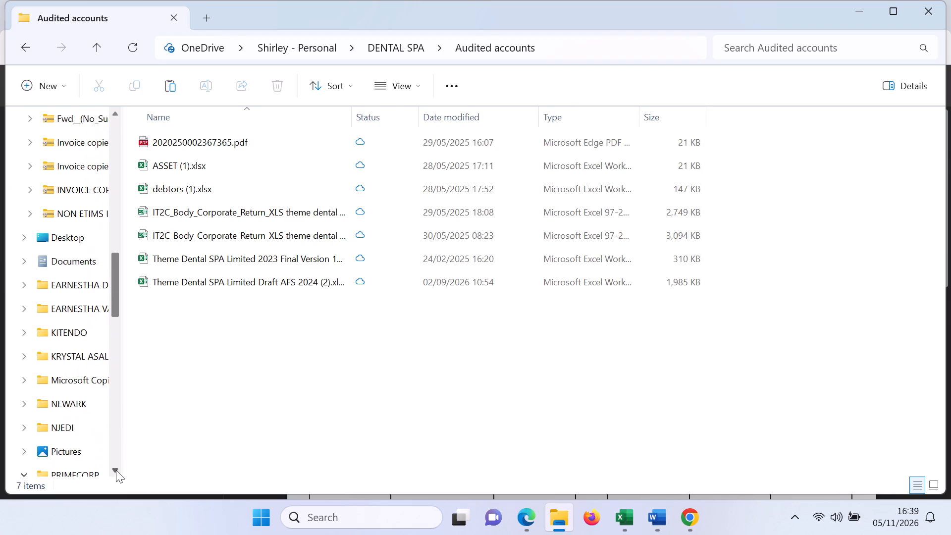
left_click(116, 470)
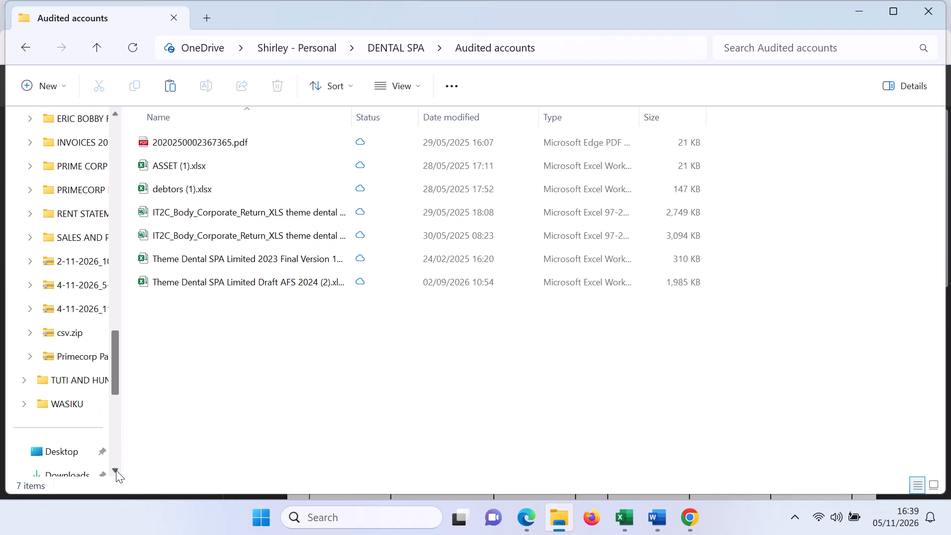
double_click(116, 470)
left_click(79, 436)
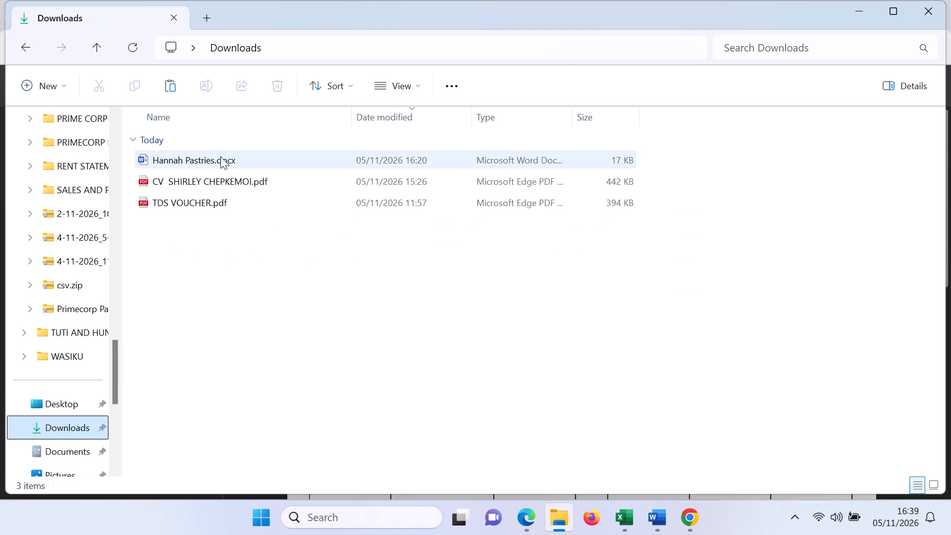
Cut Hannah Pastries.docx from the Downloads folder to move it into a client folder.
left_click(220, 157)
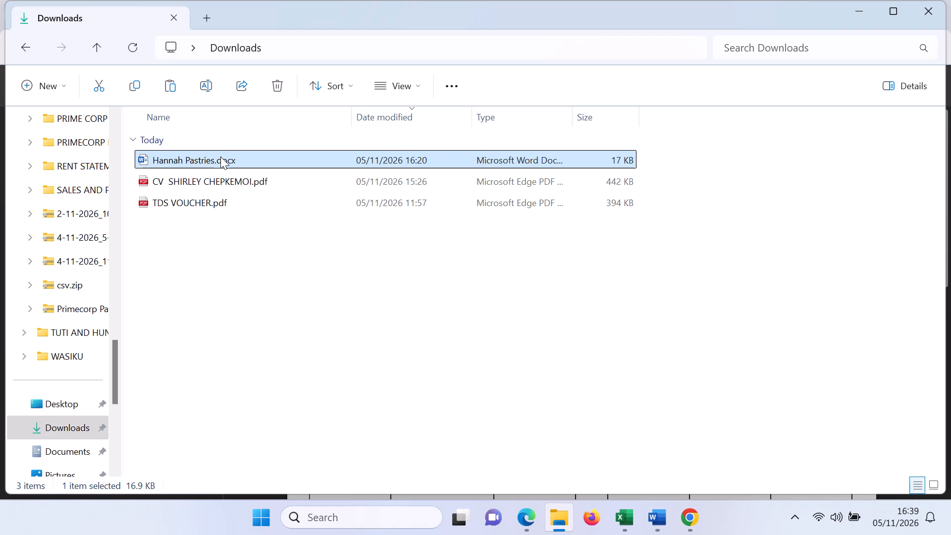
right_click(220, 157)
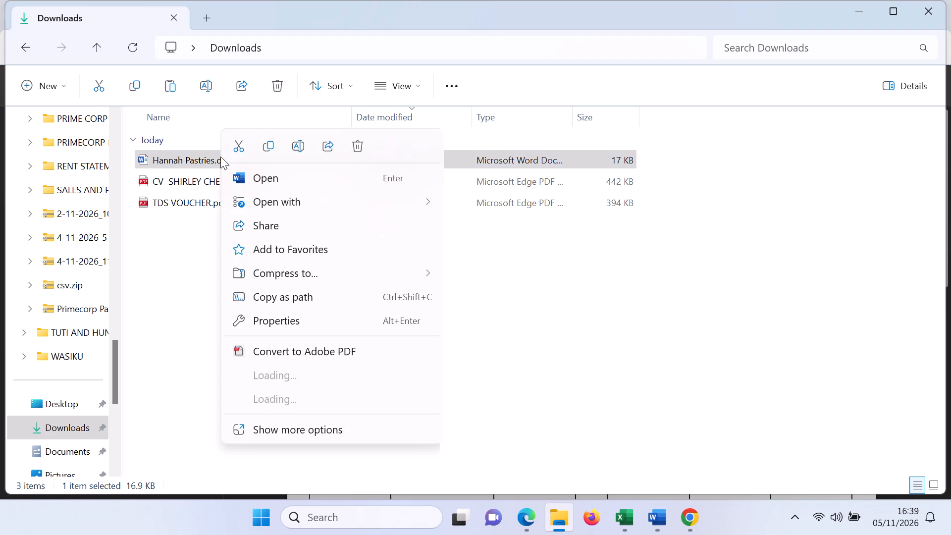
left_click(239, 145)
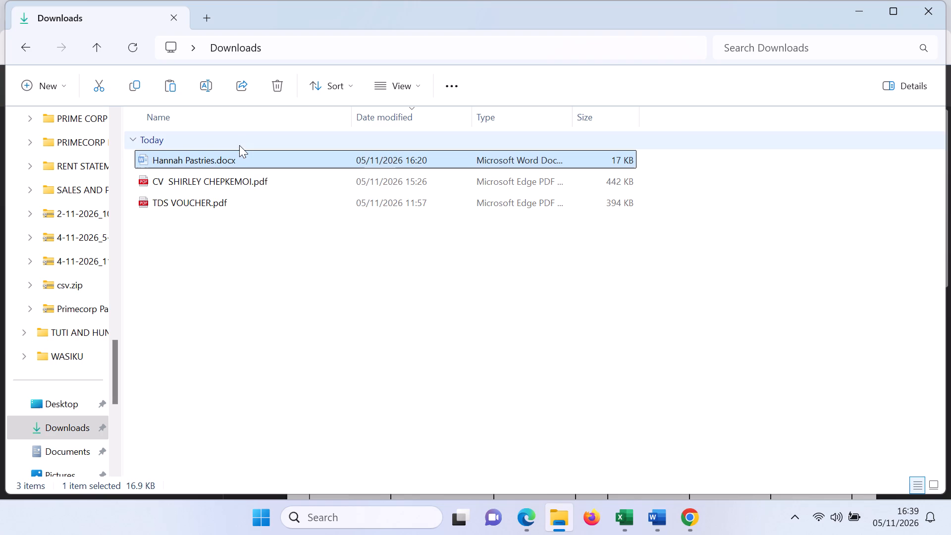
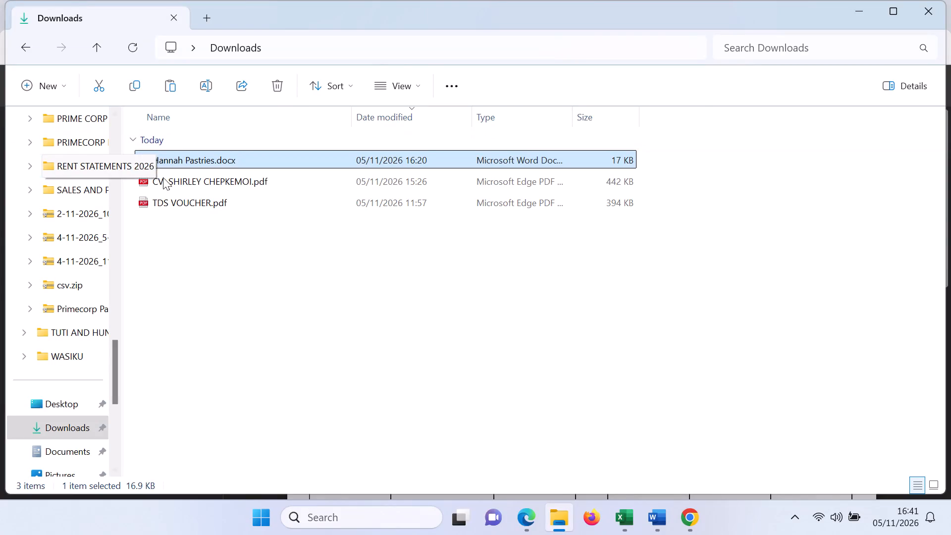
Move Hannah Pastries.docx from the Downloads folder into the DENTAL SPA folder in the personal OneDrive.
right_click(250, 155)
left_click(264, 150)
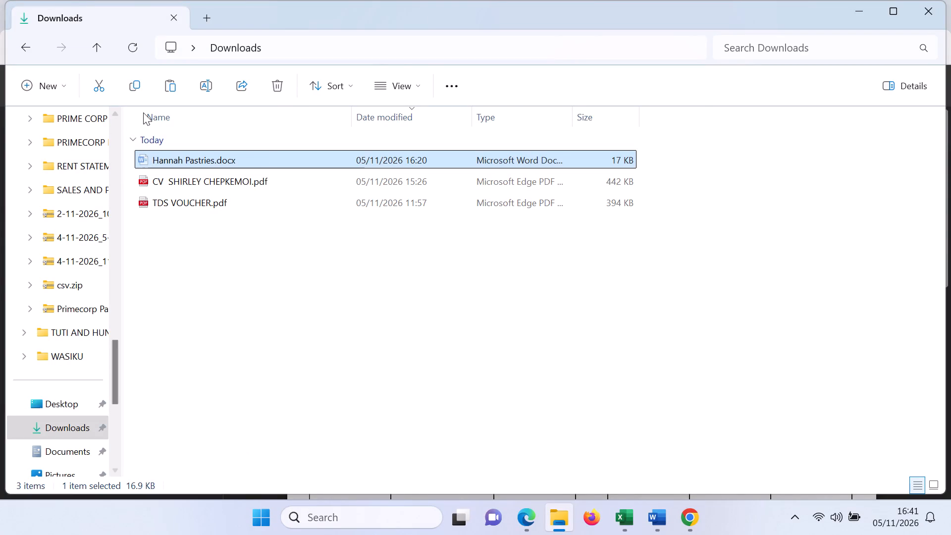
double_click(115, 113)
triple_click(115, 113)
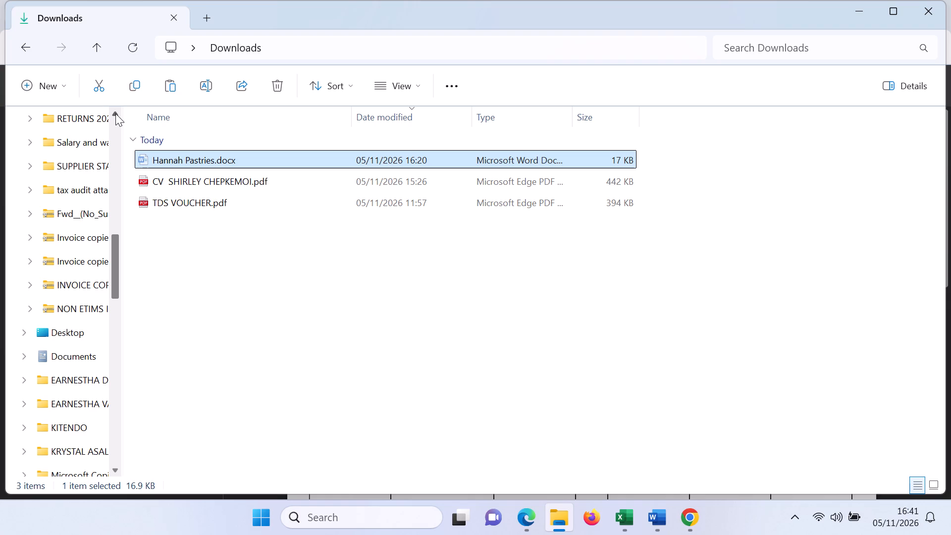
double_click(115, 113)
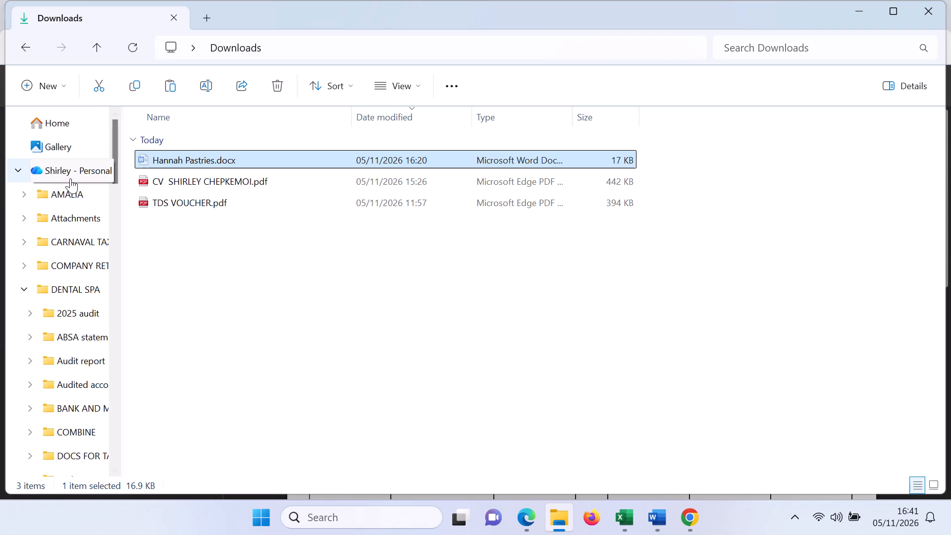
left_click(70, 178)
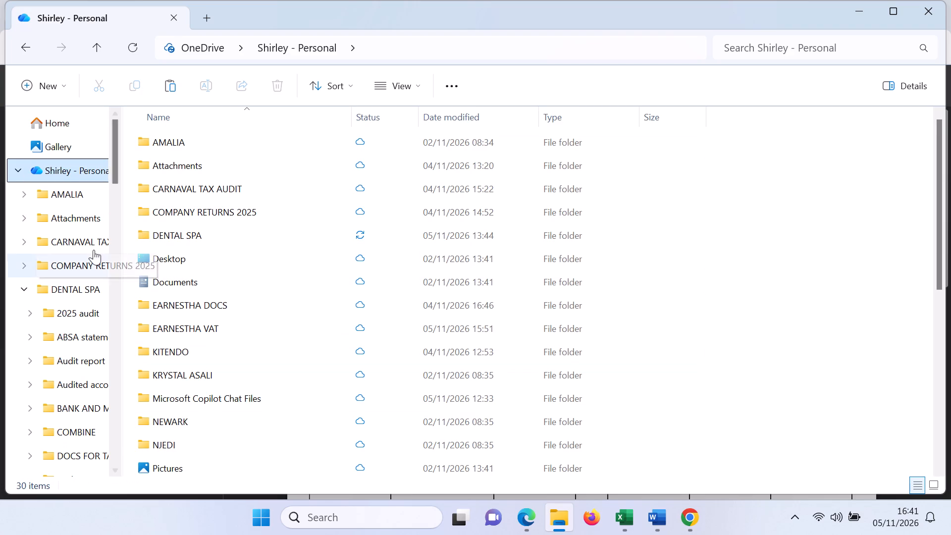
left_click(73, 197)
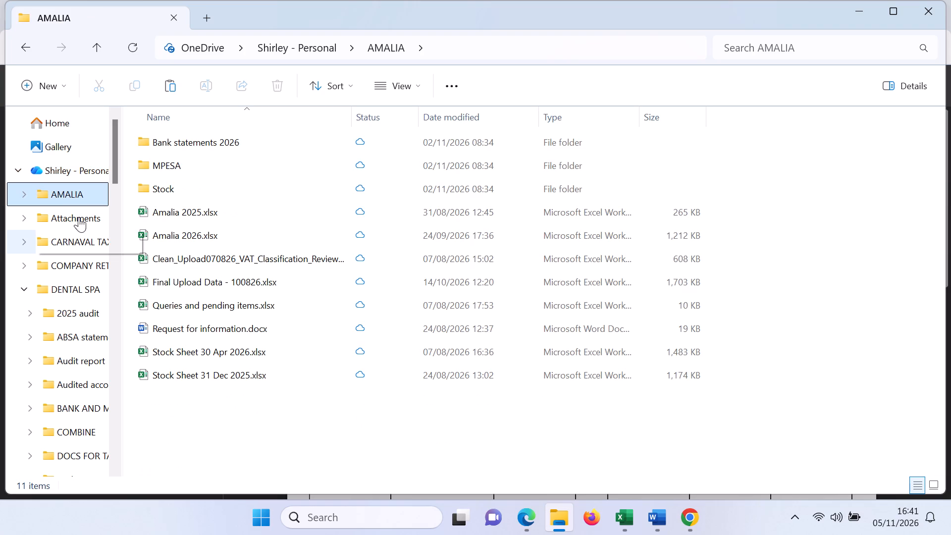
left_click(103, 289)
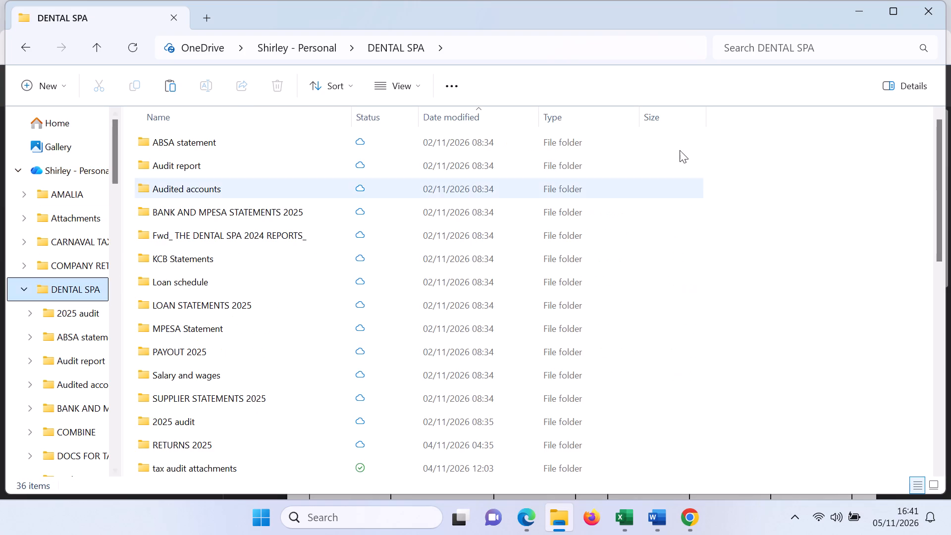
left_click(741, 265)
right_click(741, 265)
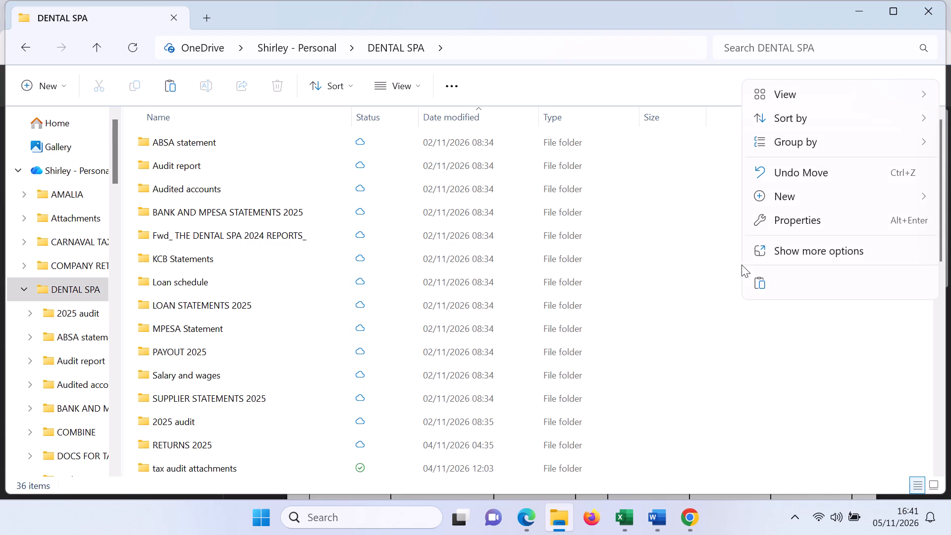
left_click(759, 278)
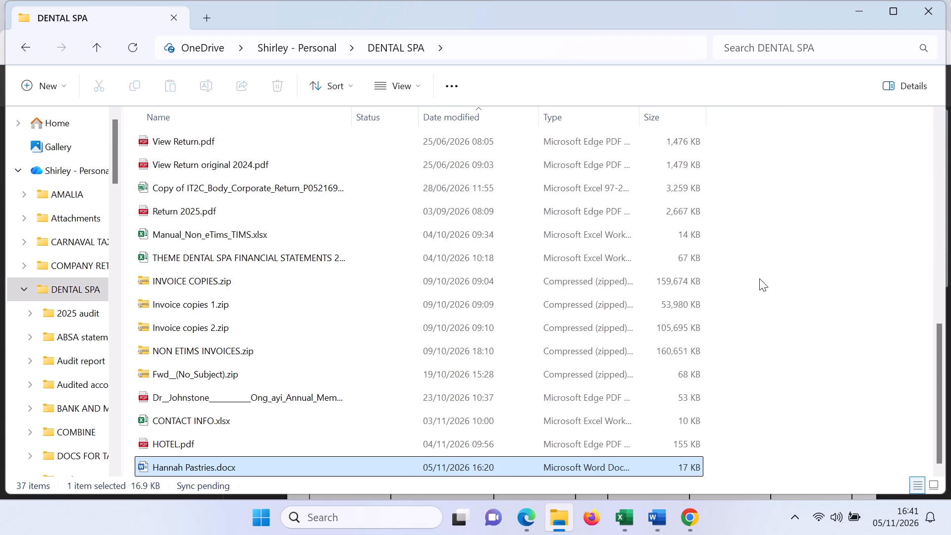
Go back from the DENTAL SPA folder to the previously opened AMALIA folder.
left_click(27, 55)
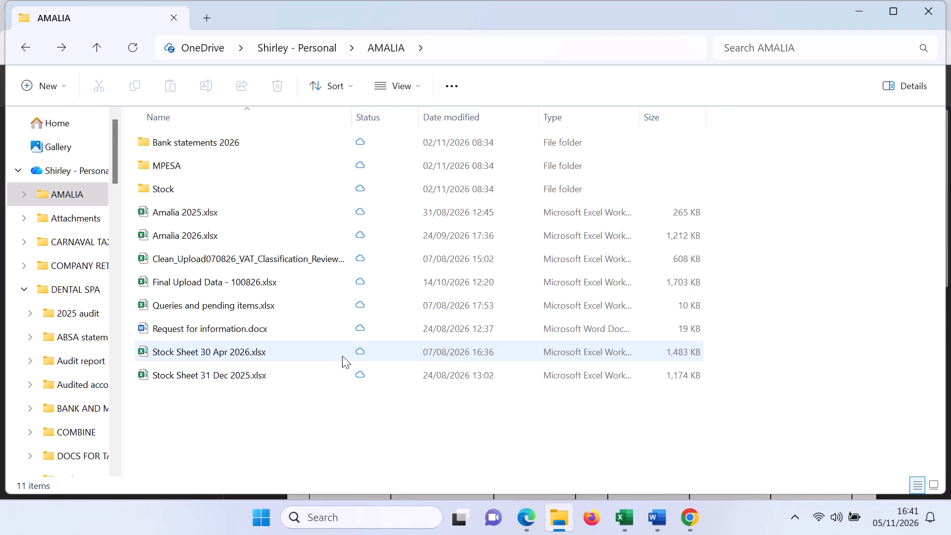
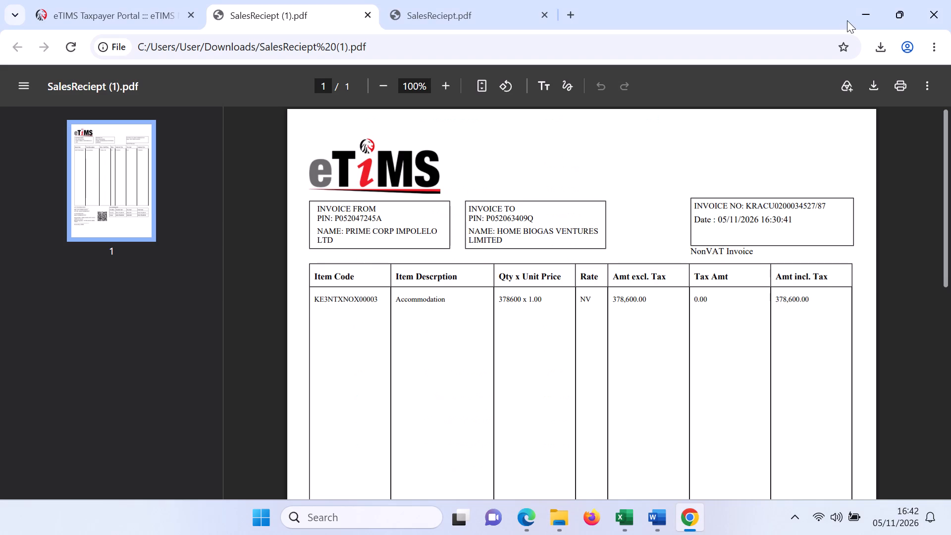
Close the two SalesReciept PDF tabs in the browser.
left_click(370, 13)
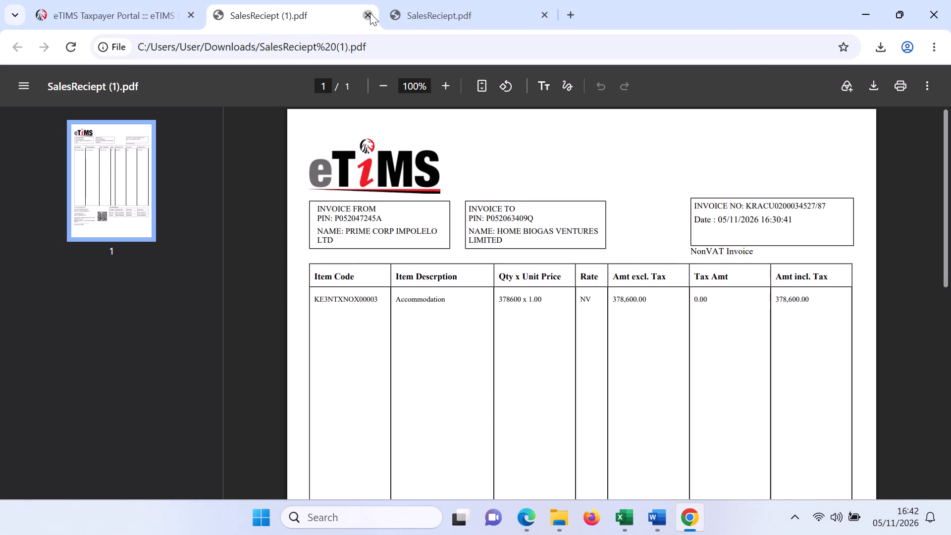
left_click(370, 13)
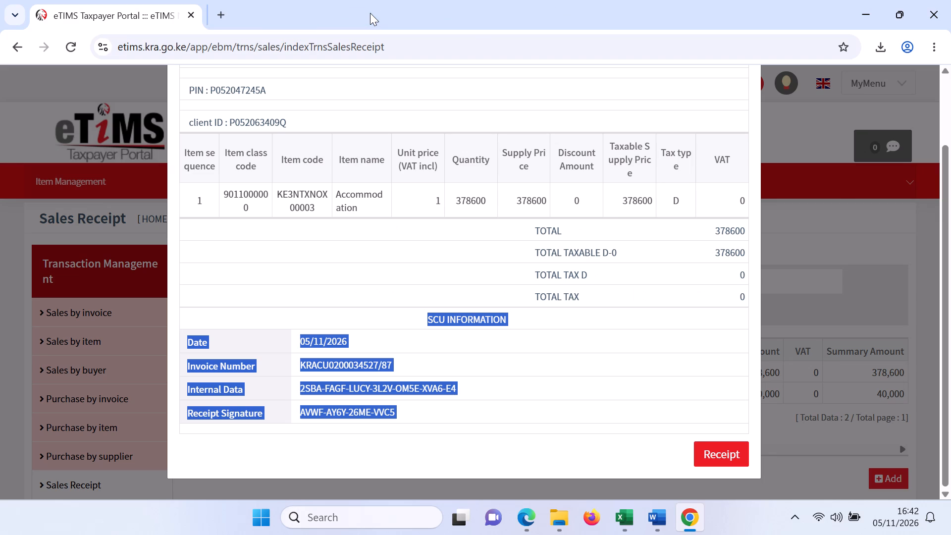
left_click(855, 232)
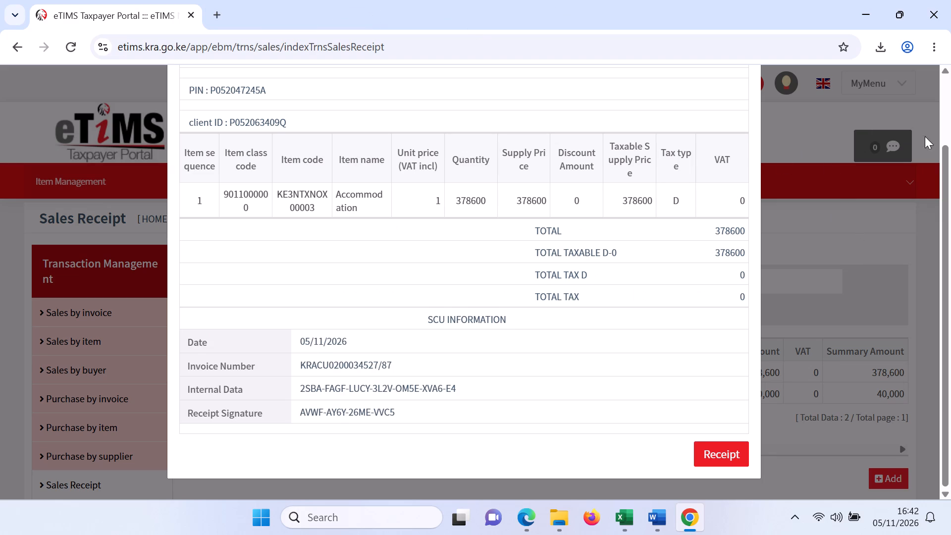
triple_click(945, 75)
left_click(945, 75)
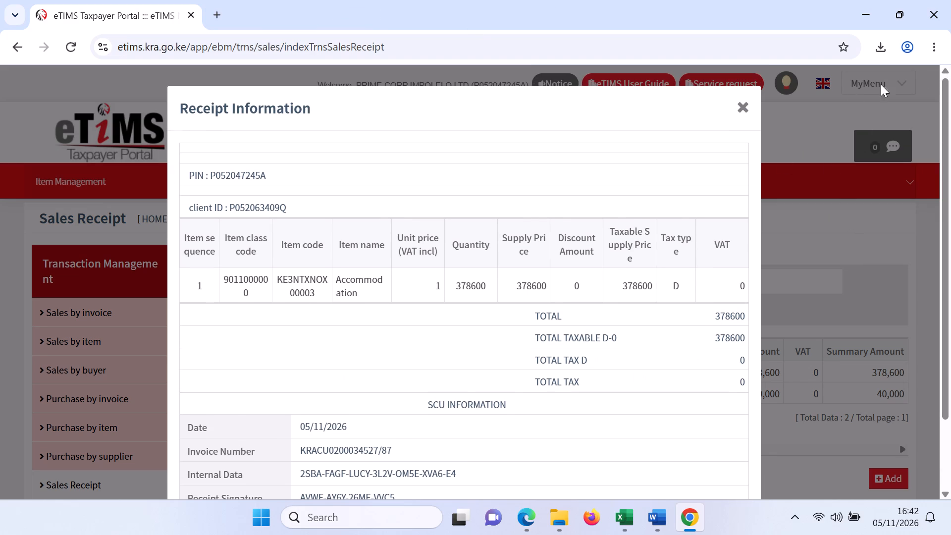
left_click(746, 104)
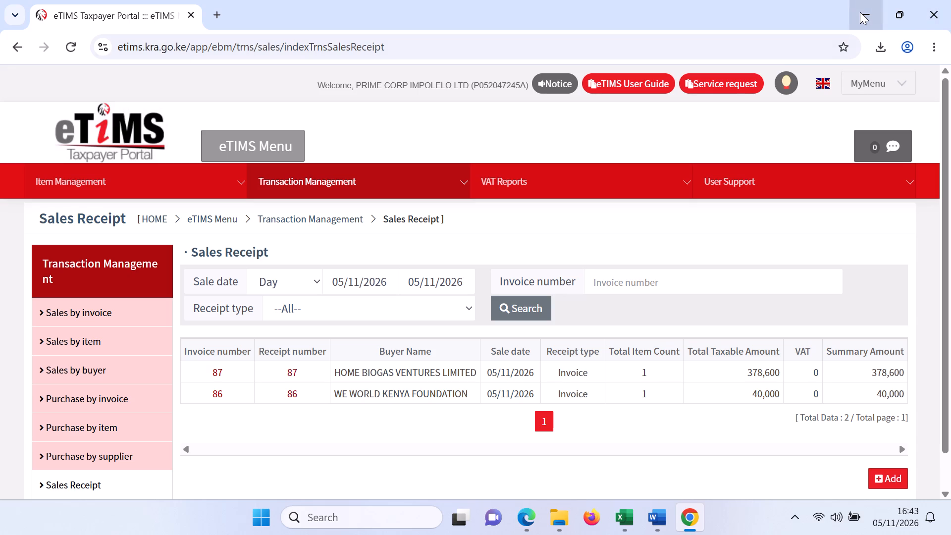
Switch to Excel and enter Aysha's full name as payee in B777 of the Available list in NON ETIMS INVOICE LISTING.
left_click(860, 12)
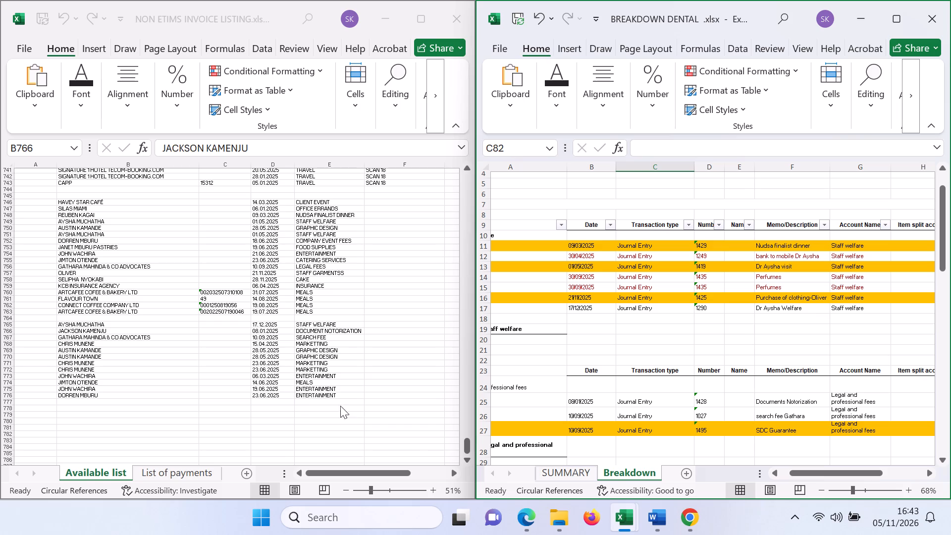
left_click(232, 415)
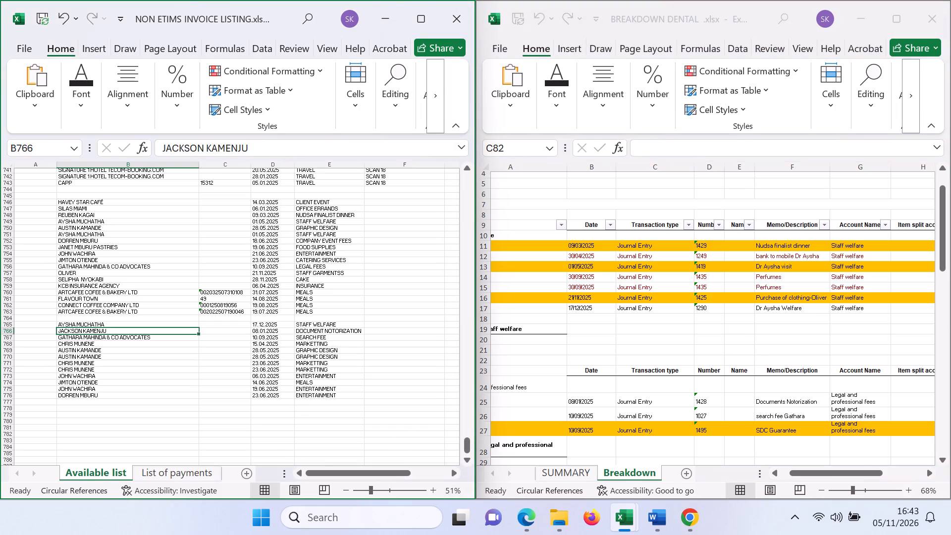
left_click(261, 403)
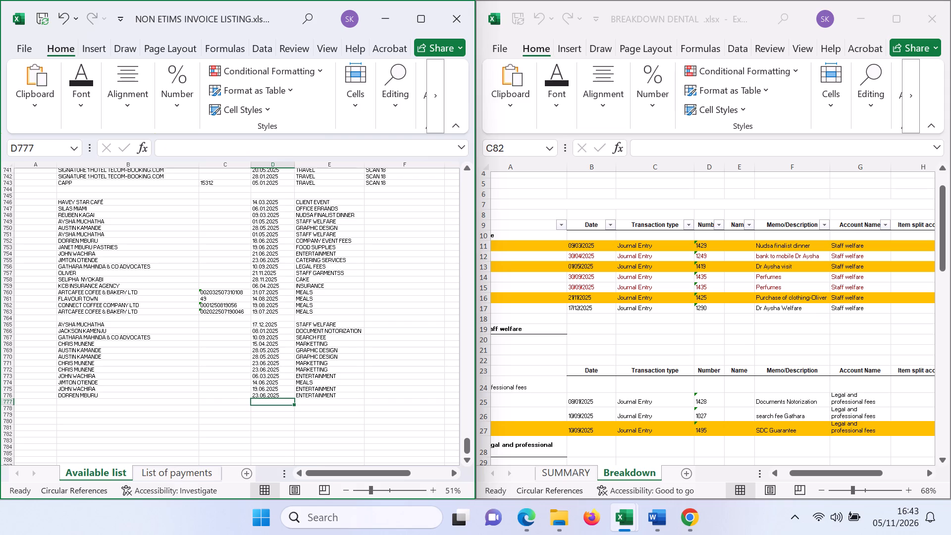
left_click(80, 402)
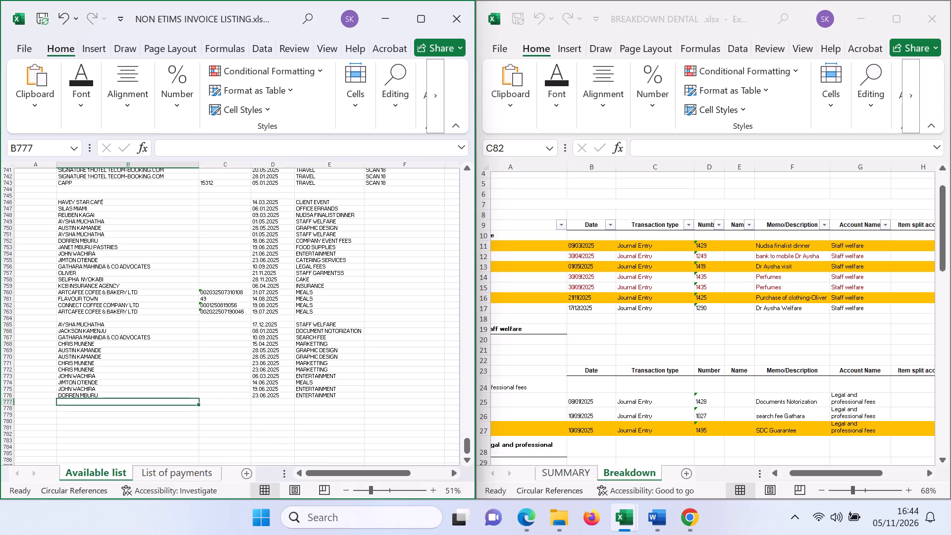
type("ay")
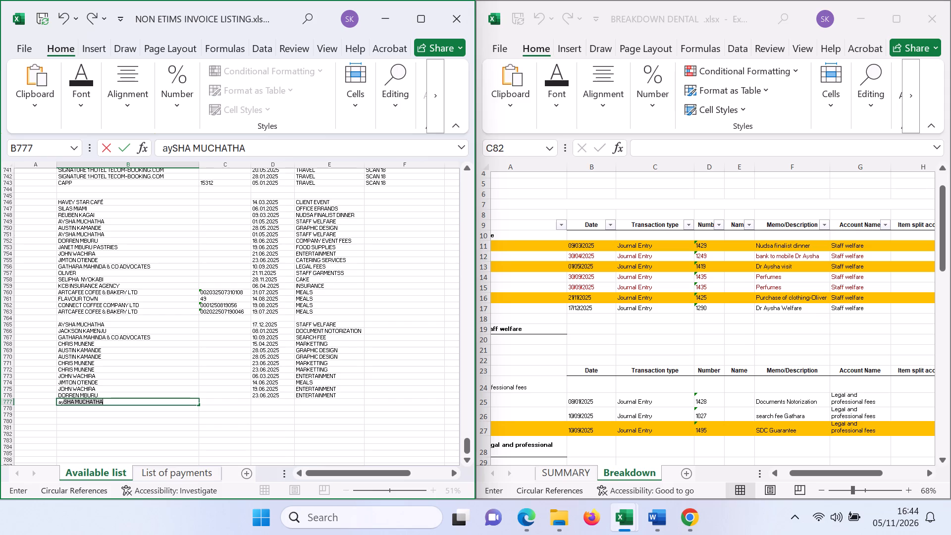
left_click(281, 418)
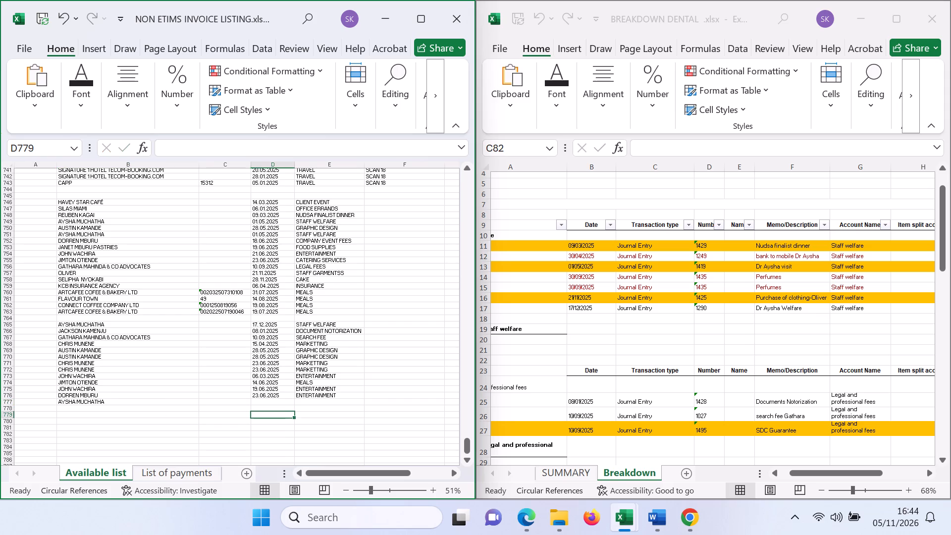
Give row 777 of the Available list the date 30.04.2025 and the description STAFF WELFARE.
left_click(261, 402)
type("30.04.2025")
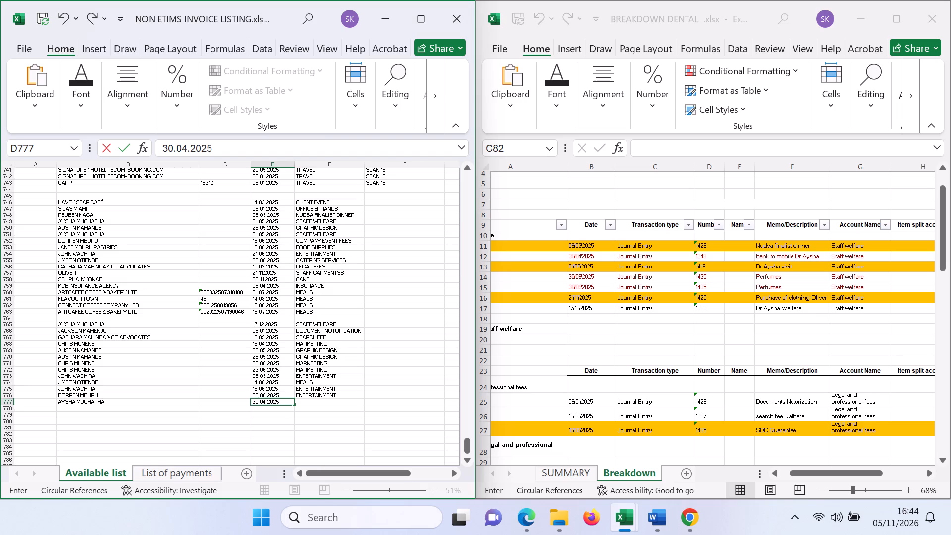
left_click(314, 403)
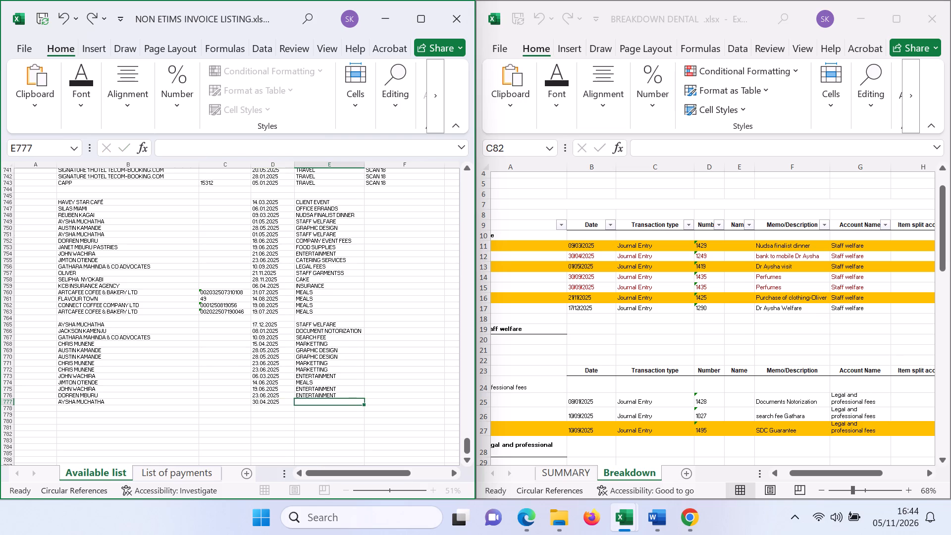
key("b")
key("BackSpace")
key("BackSpace")
key("s")
key("BackSpace")
type("ST")
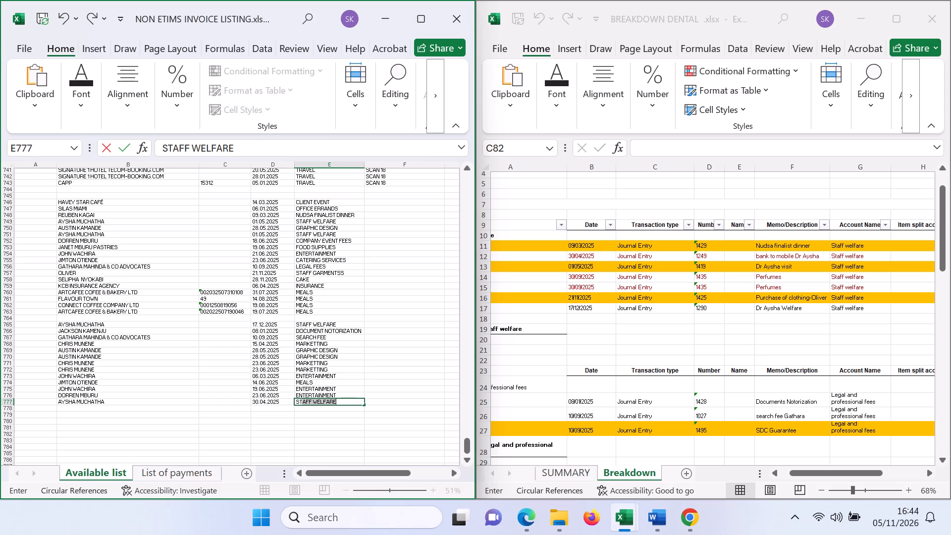
left_click(380, 430)
left_click(2, 402)
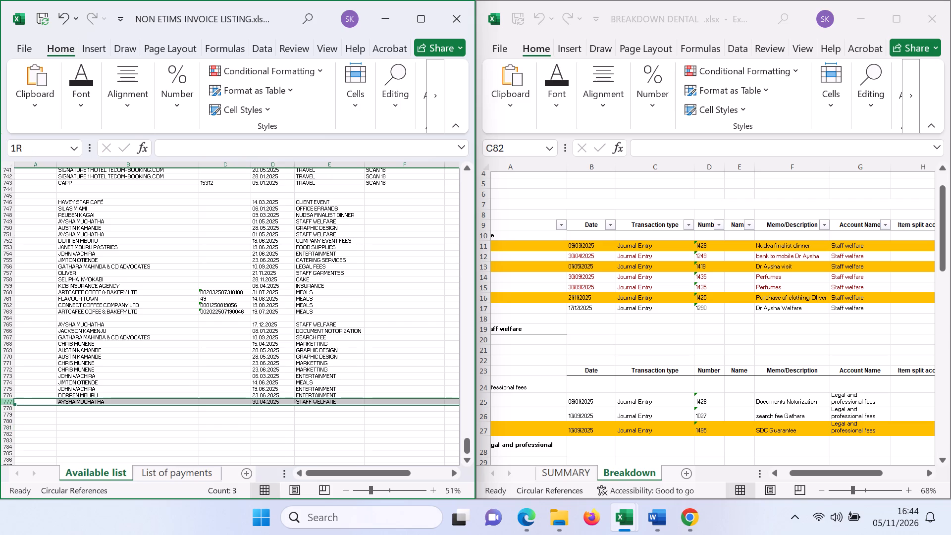
Enter the amount 150000 in G777 for the 30.04.2025 staff welfare entry.
left_click(456, 471)
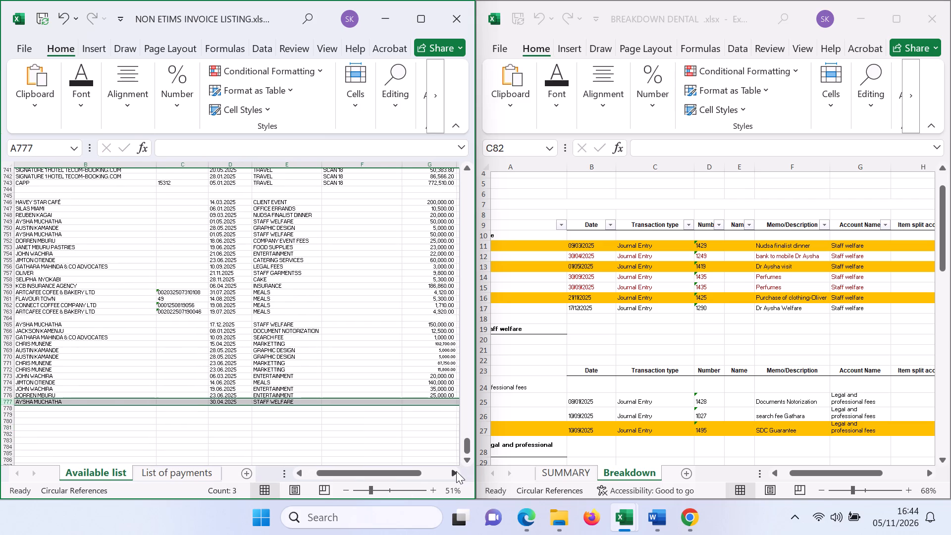
left_click(428, 403)
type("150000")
left_click(386, 415)
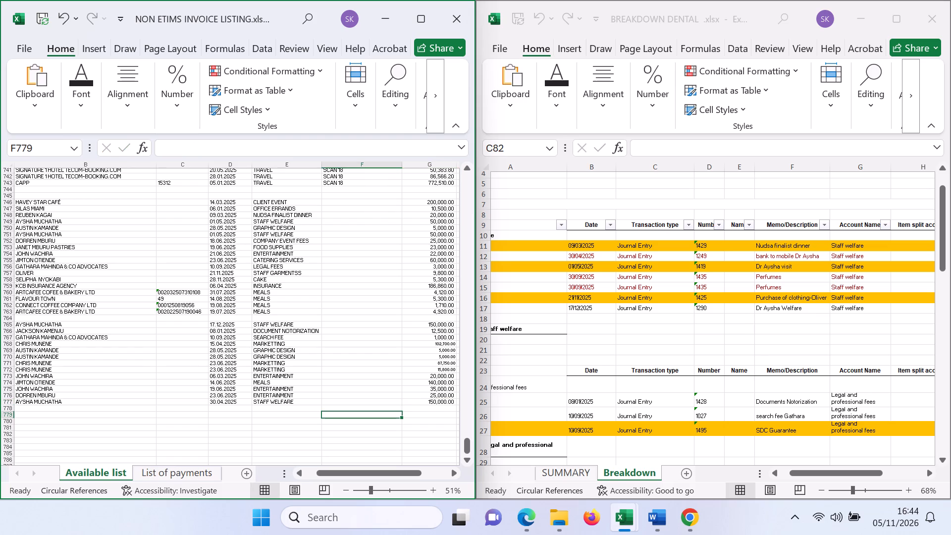
Start a new entry in row 778 with the date 30.09.2025 and the description STAFF WELFARE.
left_click(59, 410)
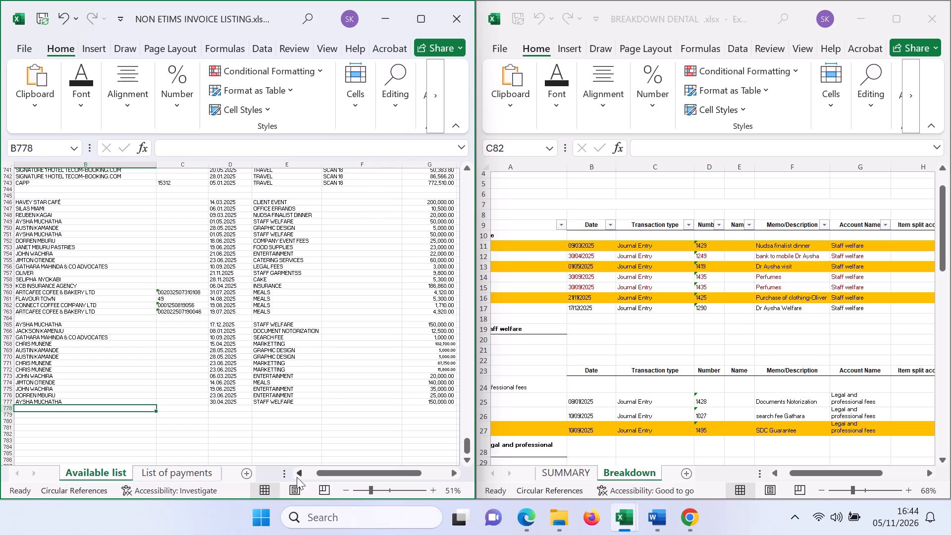
left_click(299, 474)
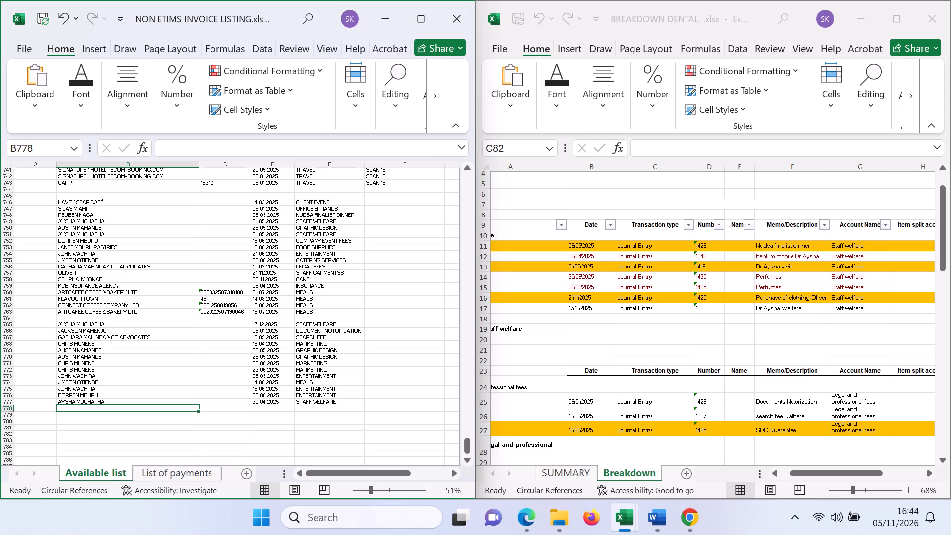
left_click(261, 407)
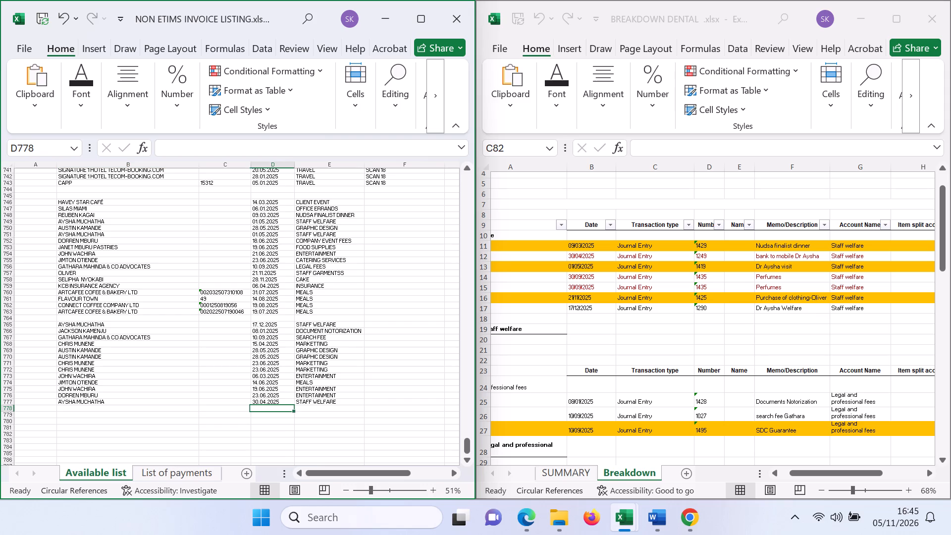
type("30.09.")
type("2025")
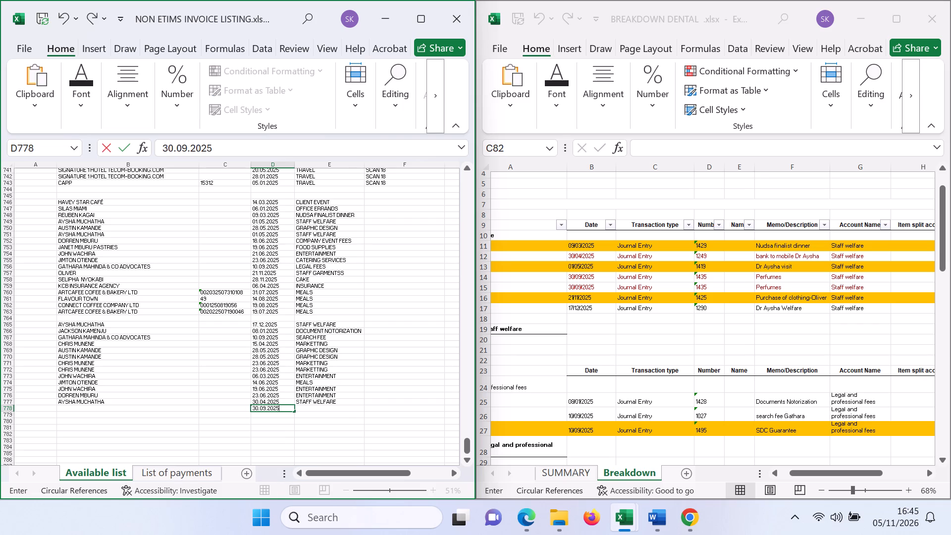
left_click(326, 406)
type("STAFF")
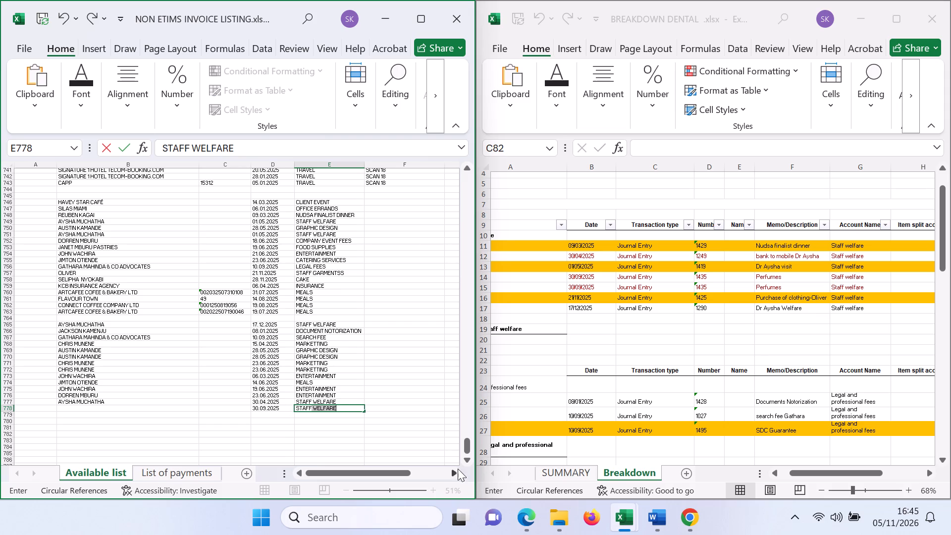
left_click(426, 451)
Enter the amount 120000 in G778 for the 30.09.2025 staff welfare entry.
left_click(454, 474)
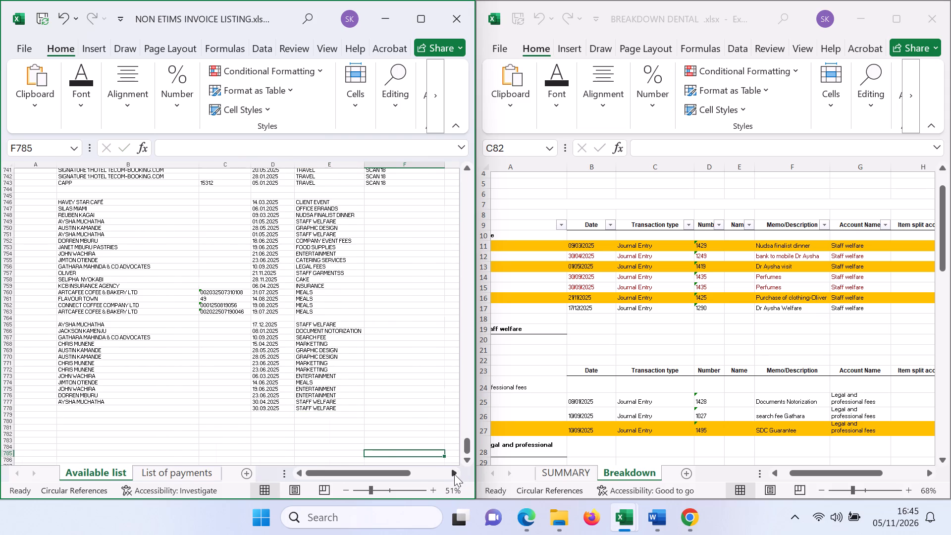
left_click(454, 474)
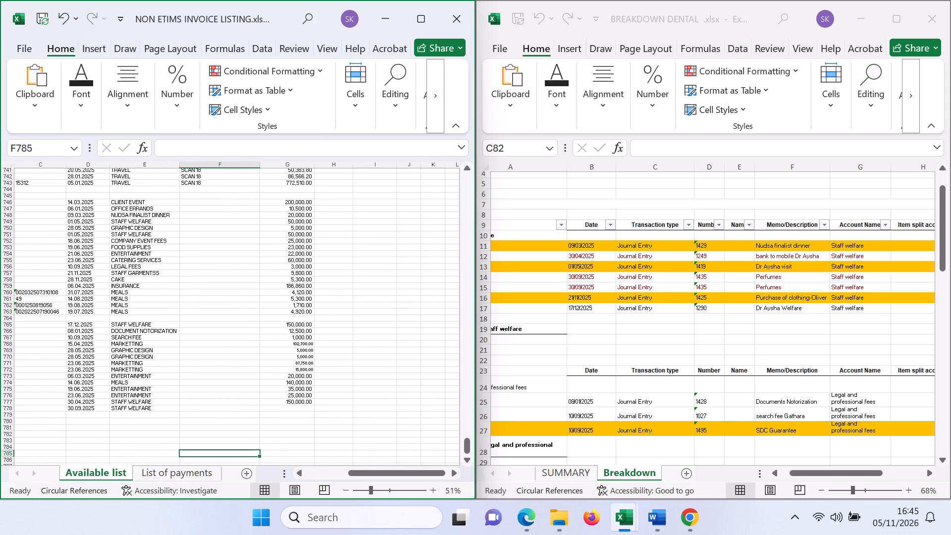
left_click(305, 412)
left_click(291, 407)
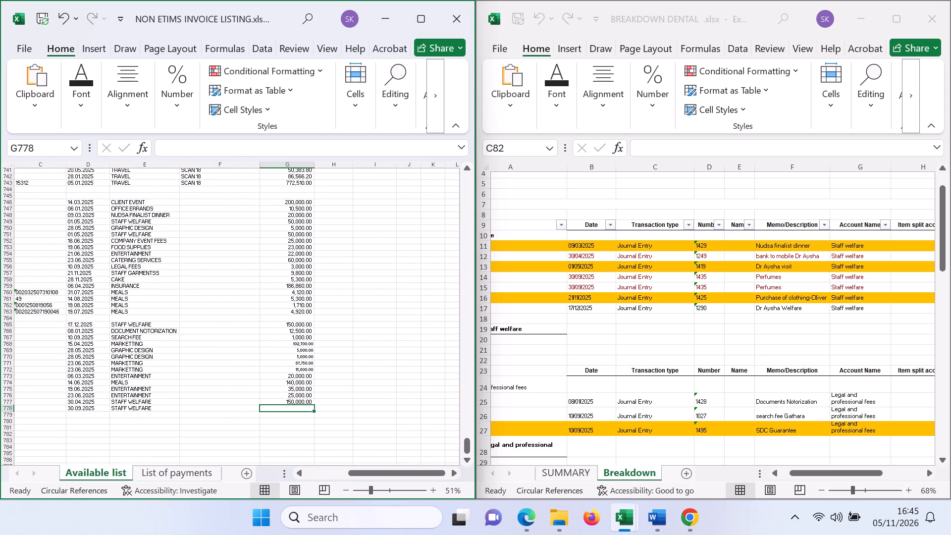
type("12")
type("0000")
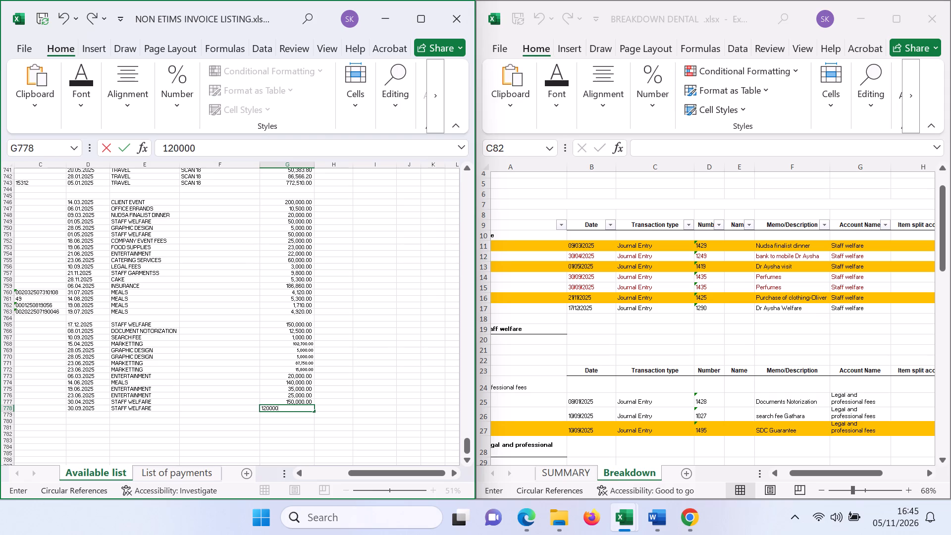
left_click(290, 422)
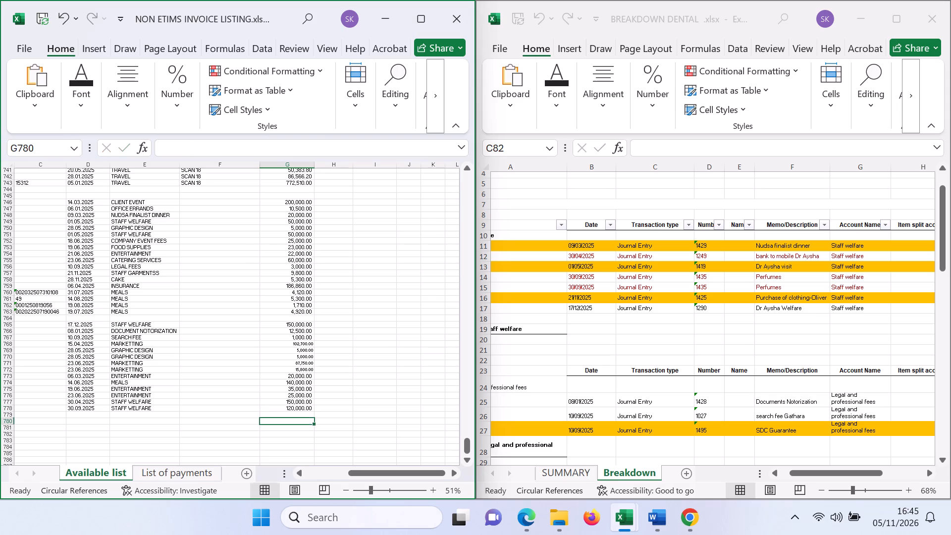
Examine the Legal and professional fees and Marketing entries on the Breakdown sheet of BREAKDOWN DENTAL against the Available list.
triple_click(302, 471)
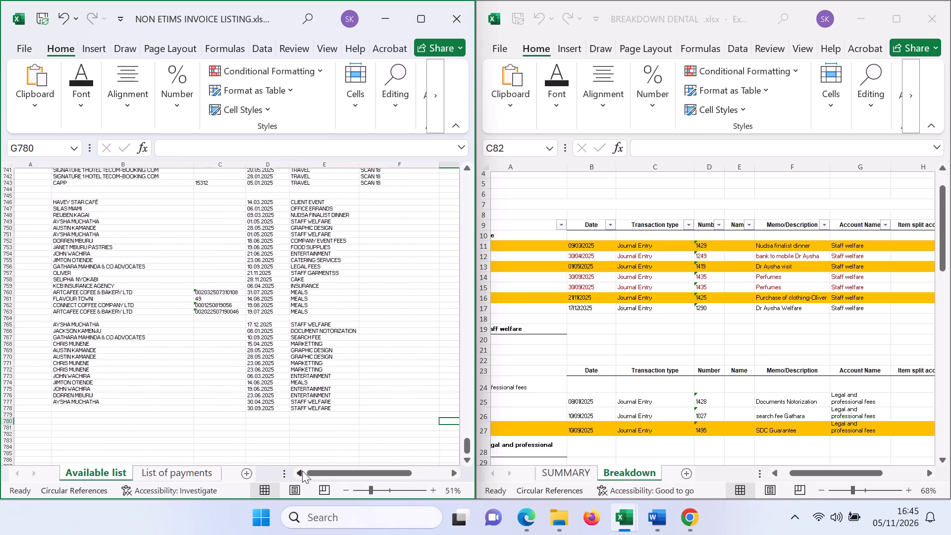
left_click(124, 409)
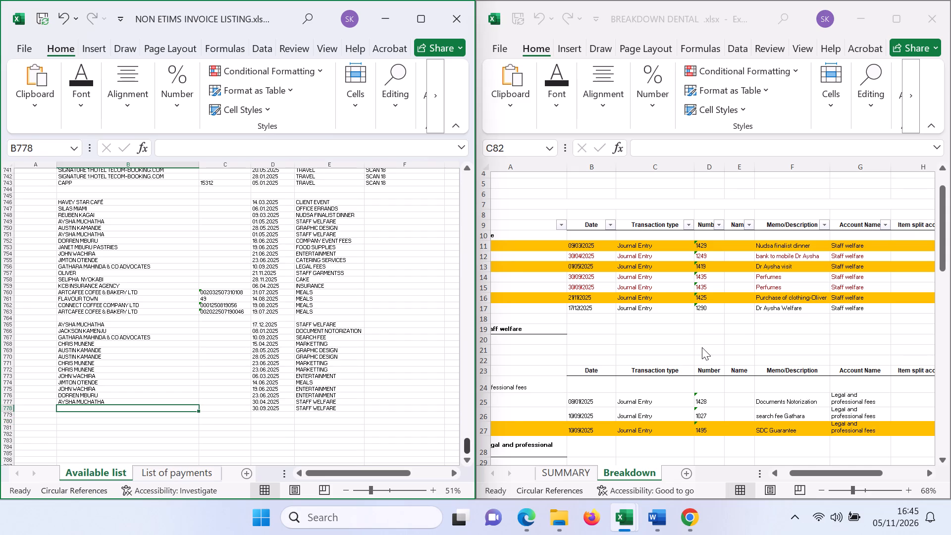
left_click_drag(765, 387, 792, 276)
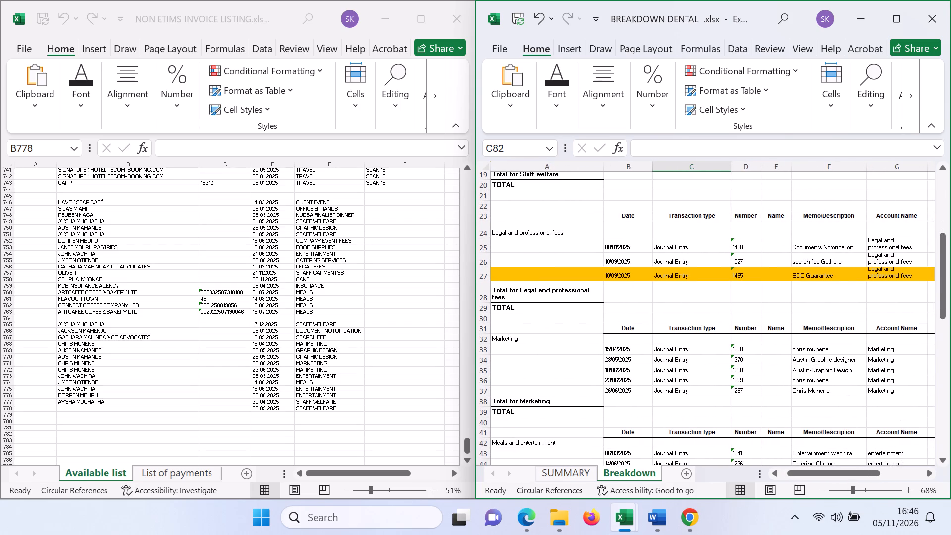
Check the sum of the entire amount column G on the Available list of NON ETIMS INVOICE LISTING.
left_click_drag(395, 406, 365, 409)
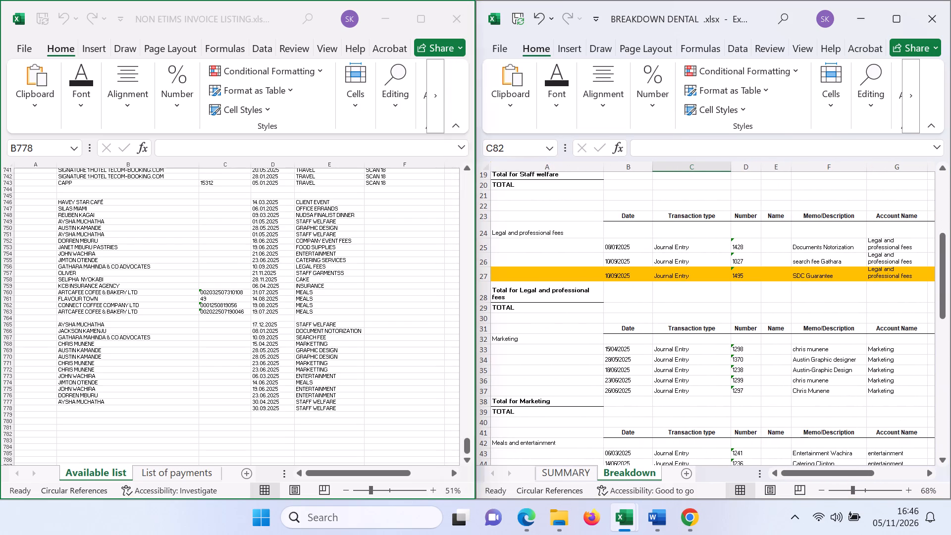
left_click_drag(365, 409, 276, 415)
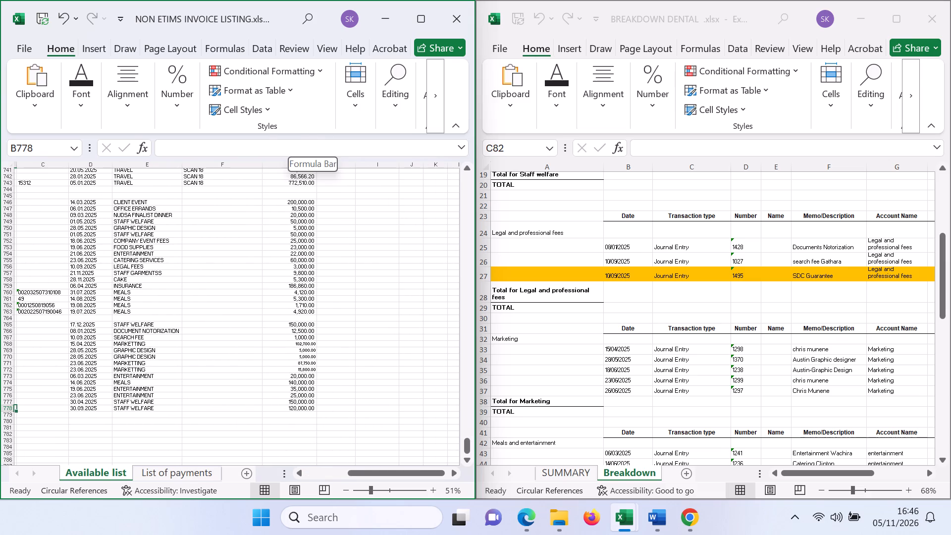
left_click(289, 166)
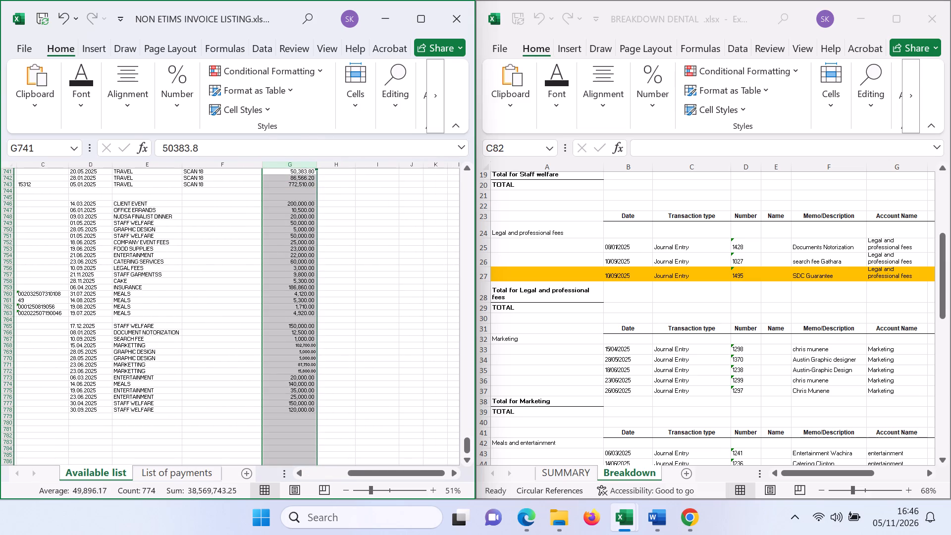
Check the sum of the added expense amounts in G746 through G777 on the Available list.
left_click_drag(710, 403, 739, 321)
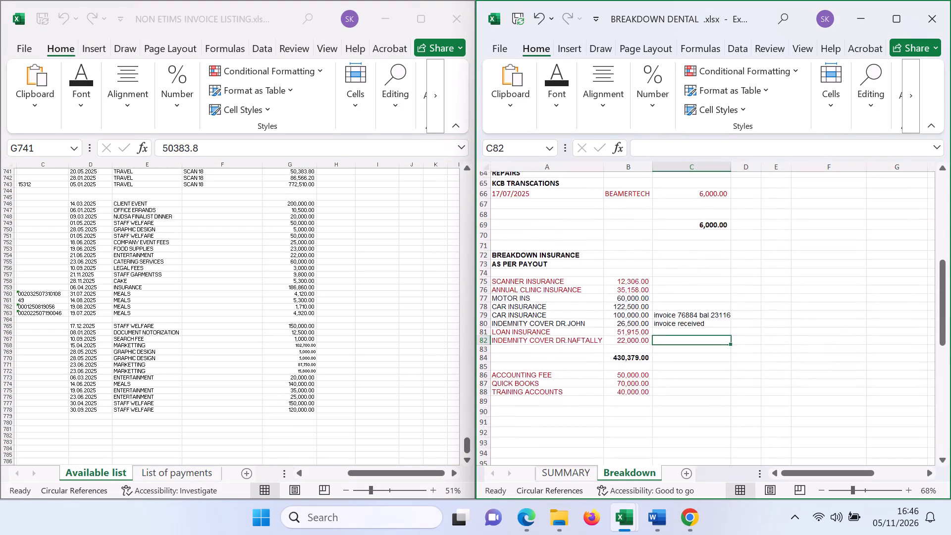
left_click_drag(301, 414, 353, 416)
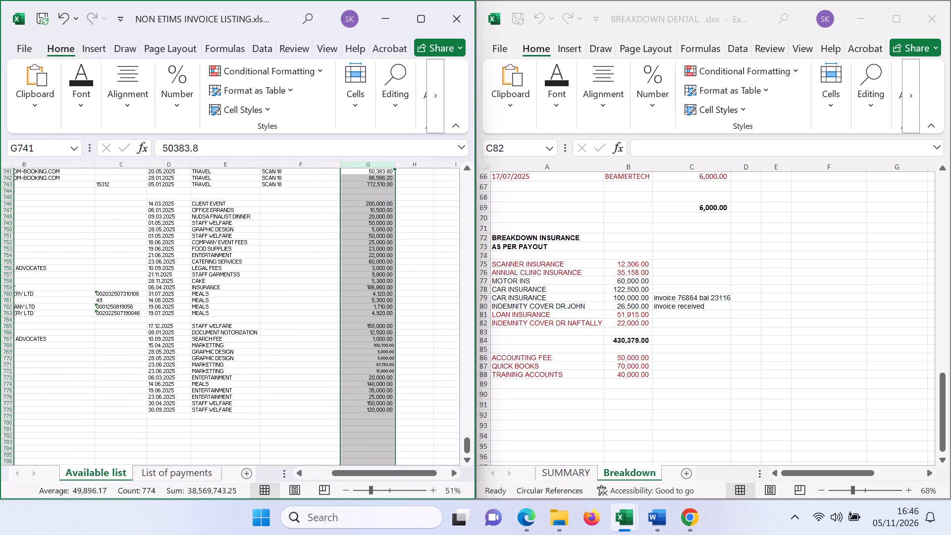
left_click(368, 203)
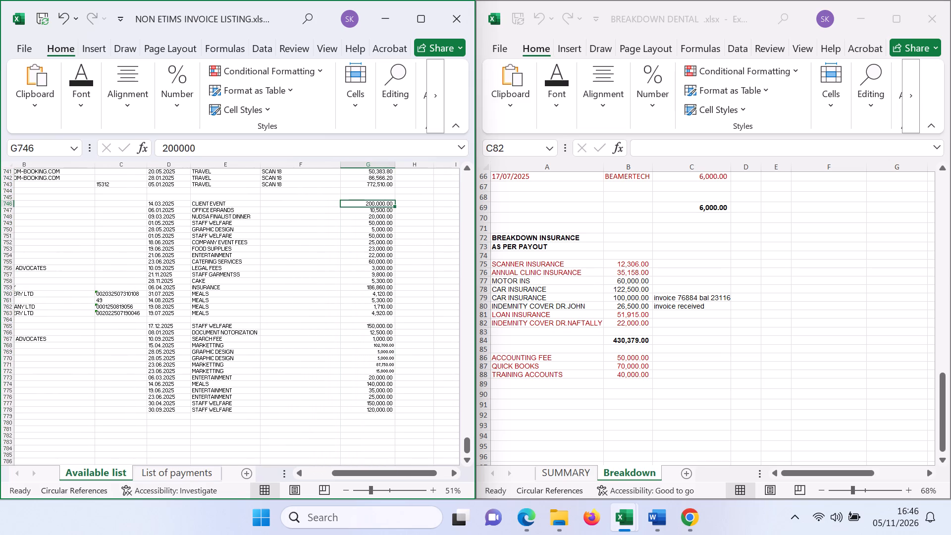
left_click(378, 406, "ctrl")
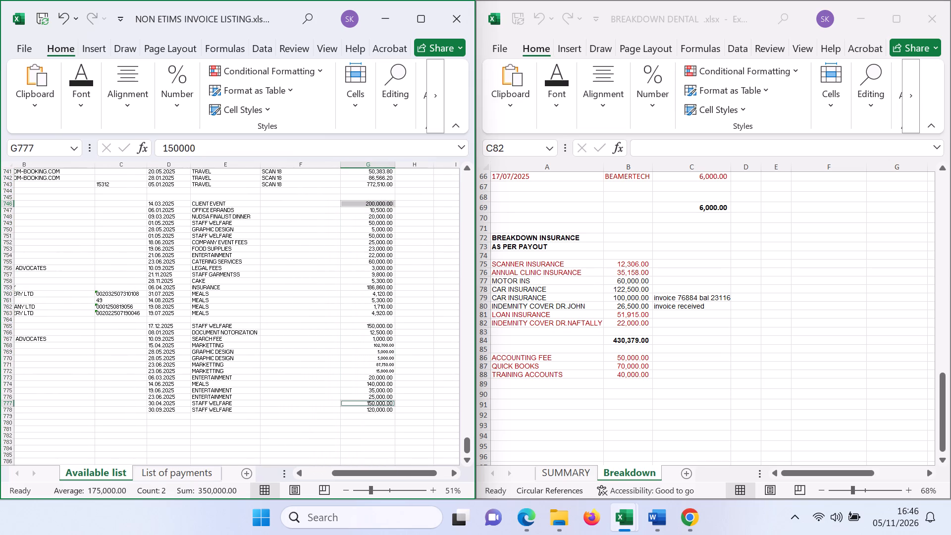
left_click(368, 204)
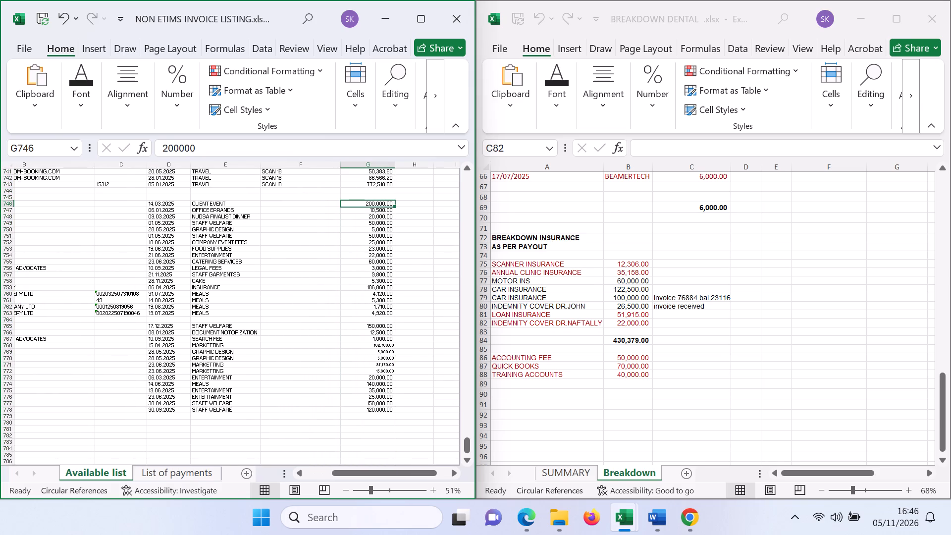
left_click(377, 403, "shift")
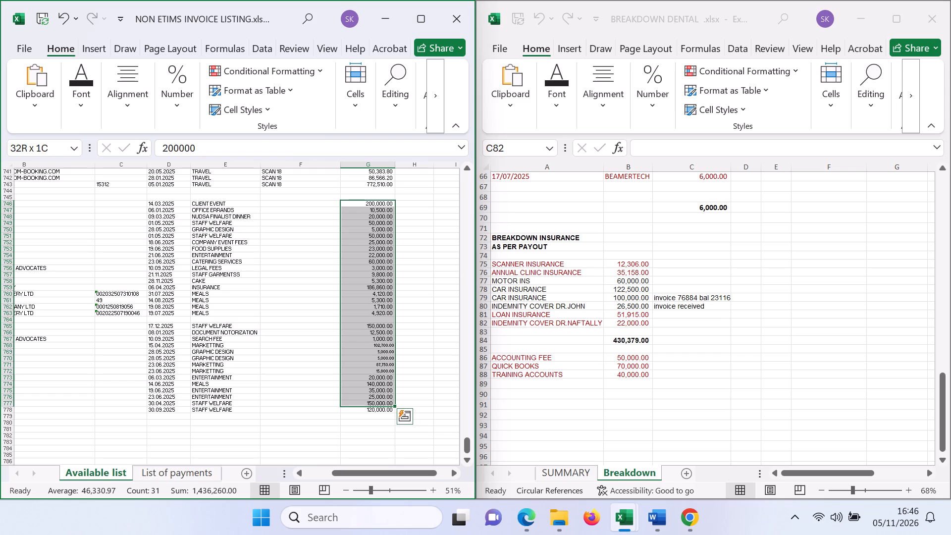
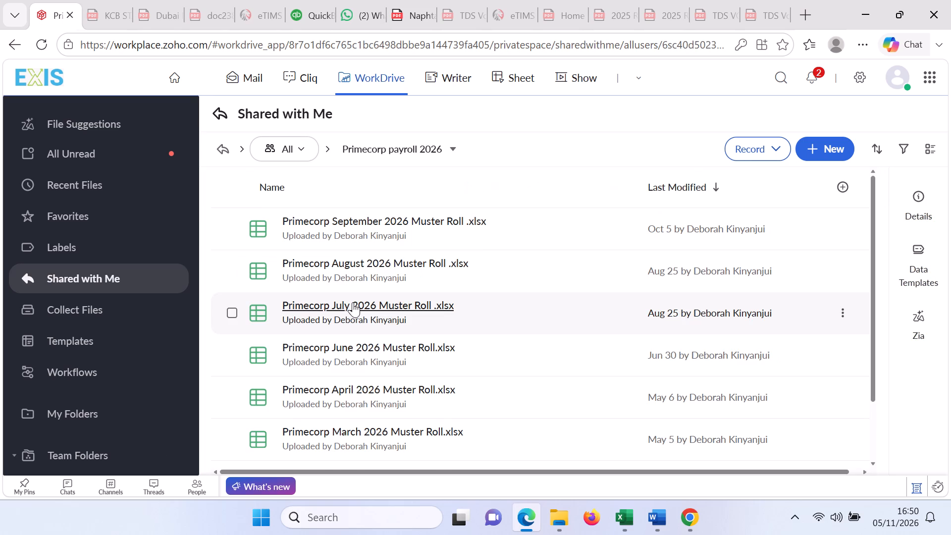
Return from the Primecorp payroll 2026 folder to the main Shared with Me list in WorkDrive.
left_click(152, 284)
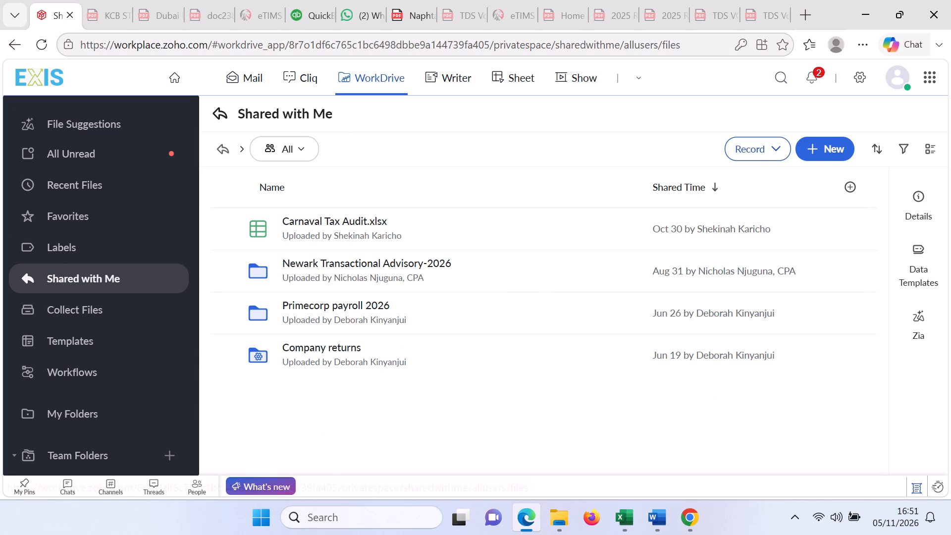
Switch to QuickBooks and open the standard reports for PRIME CORP IMPOLELO LIMITED.
left_click(311, 10)
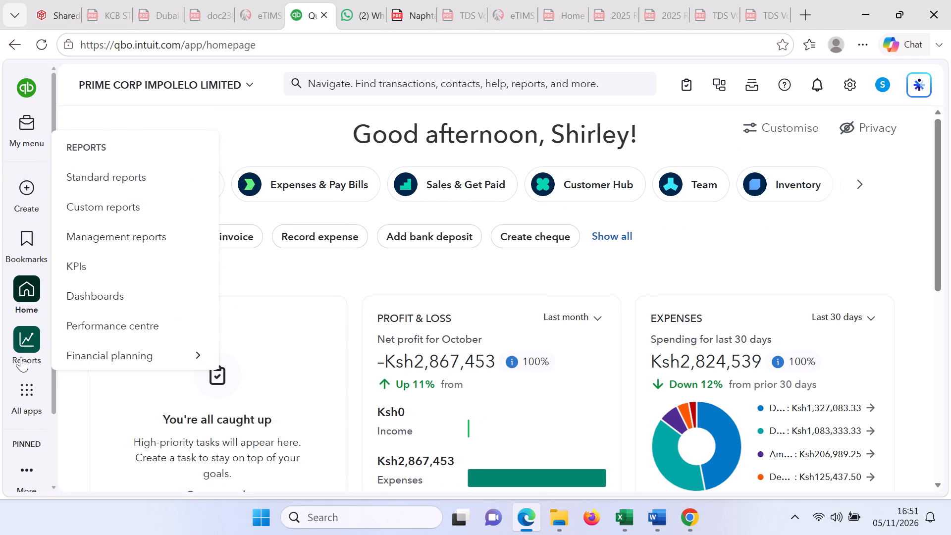
left_click(133, 182)
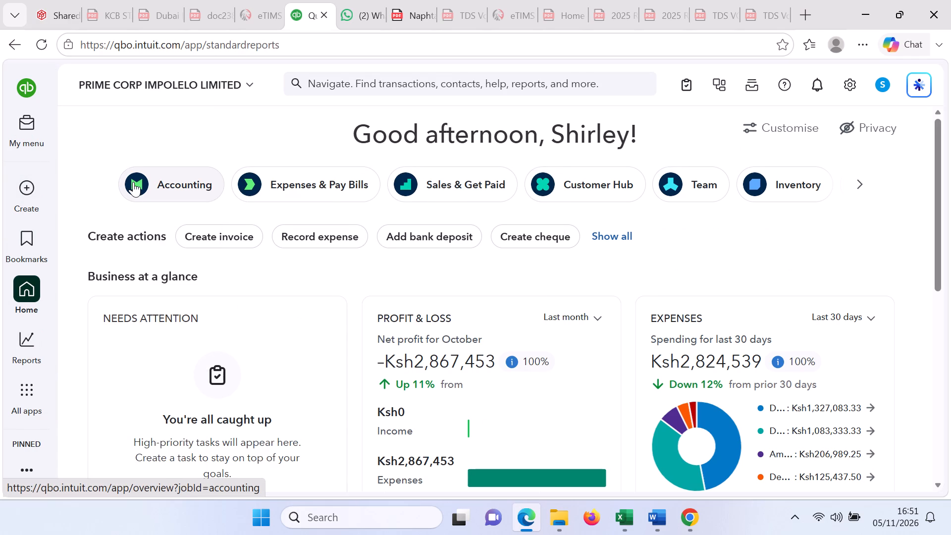
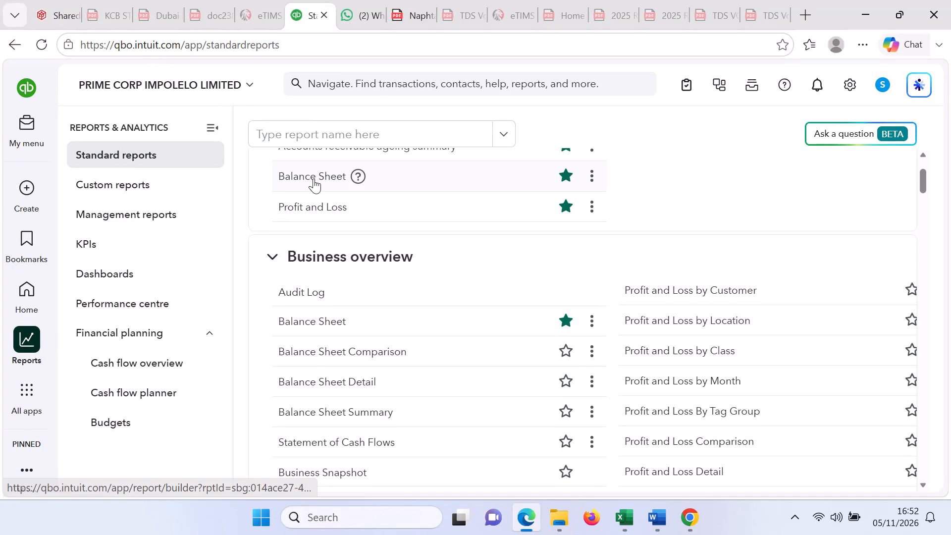
Open the Profit and Loss report and set its report period to Last year.
left_click(310, 206)
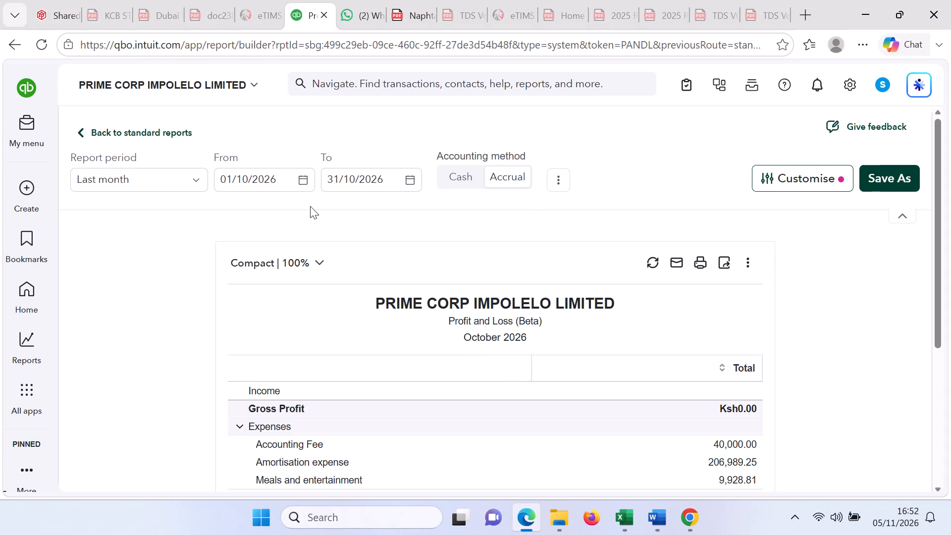
left_click(187, 186)
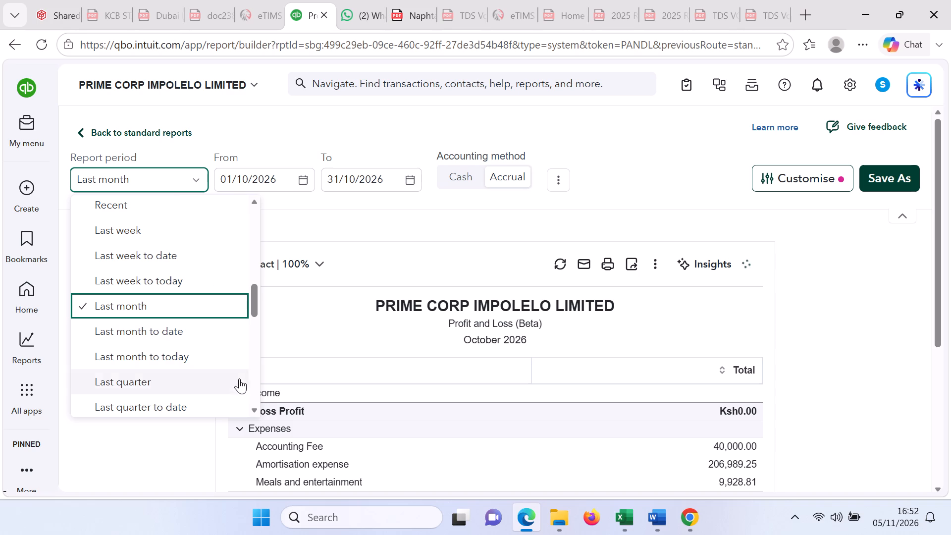
triple_click(251, 409)
triple_click(251, 409)
left_click(251, 409)
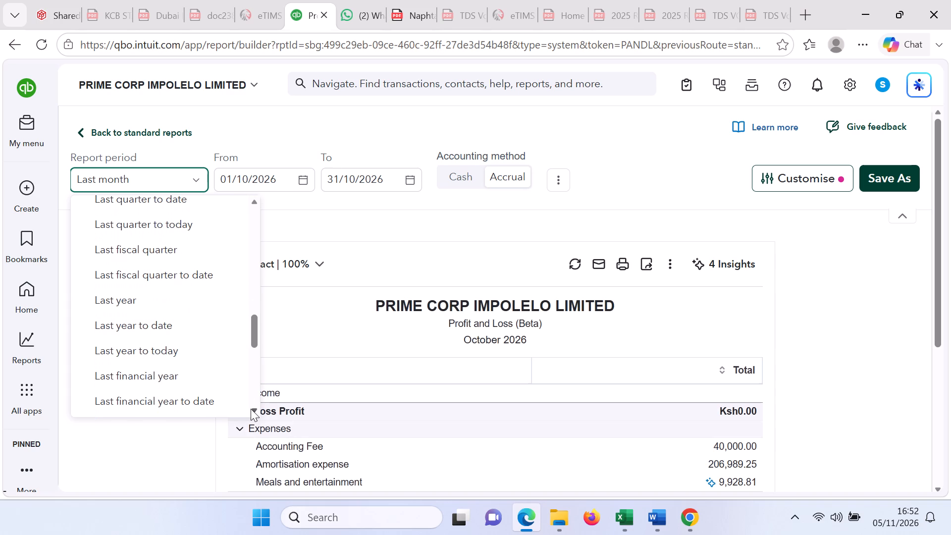
left_click(171, 303)
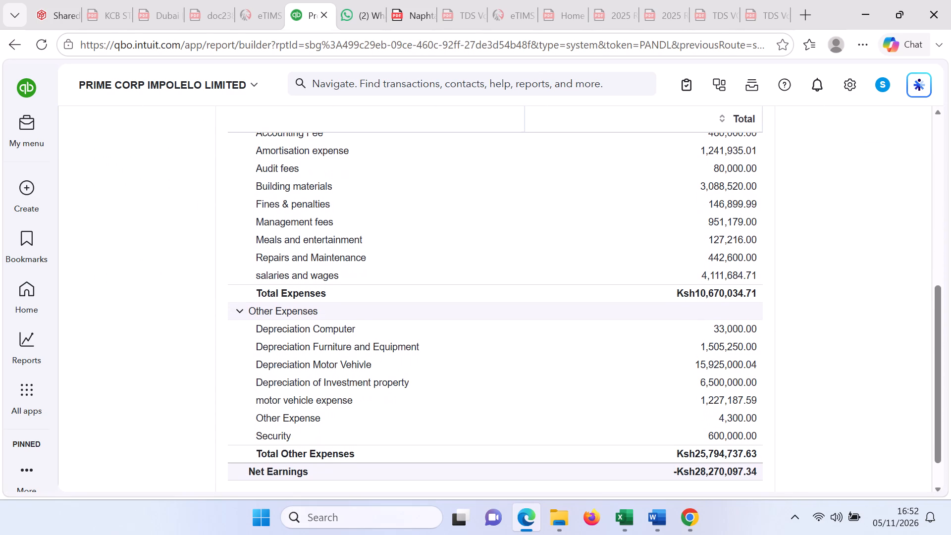
Drill into the Depreciation Computer transactions, view them for This year, and return to the Profit and Loss summary.
left_click(730, 333)
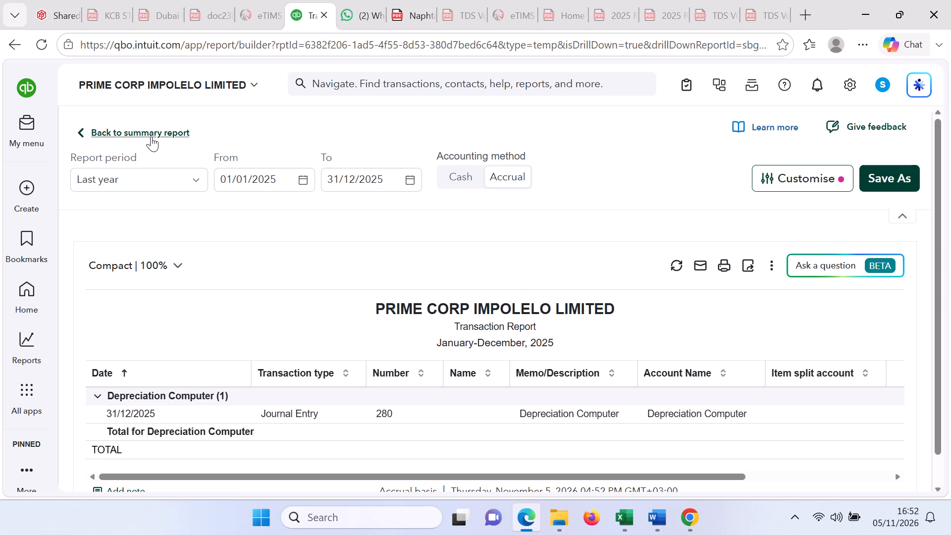
left_click(185, 183)
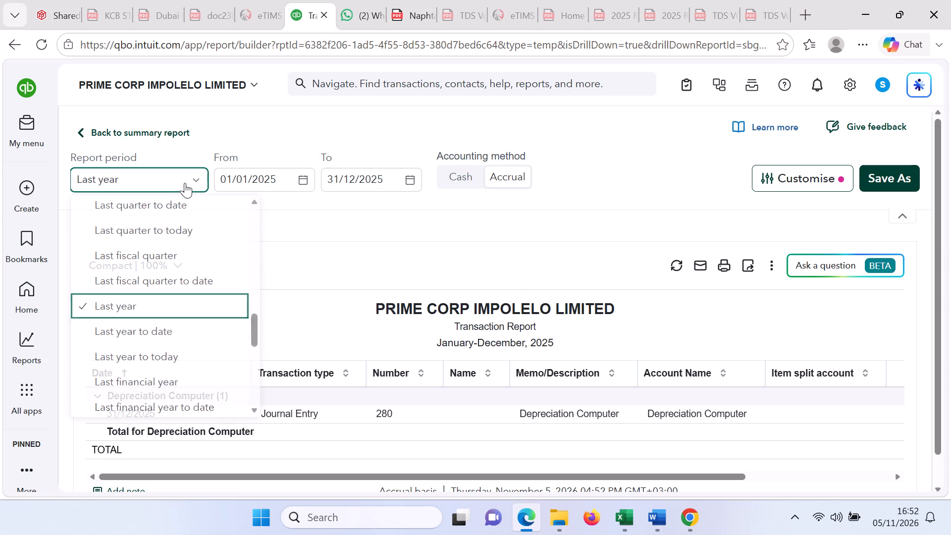
double_click(252, 409)
double_click(252, 409)
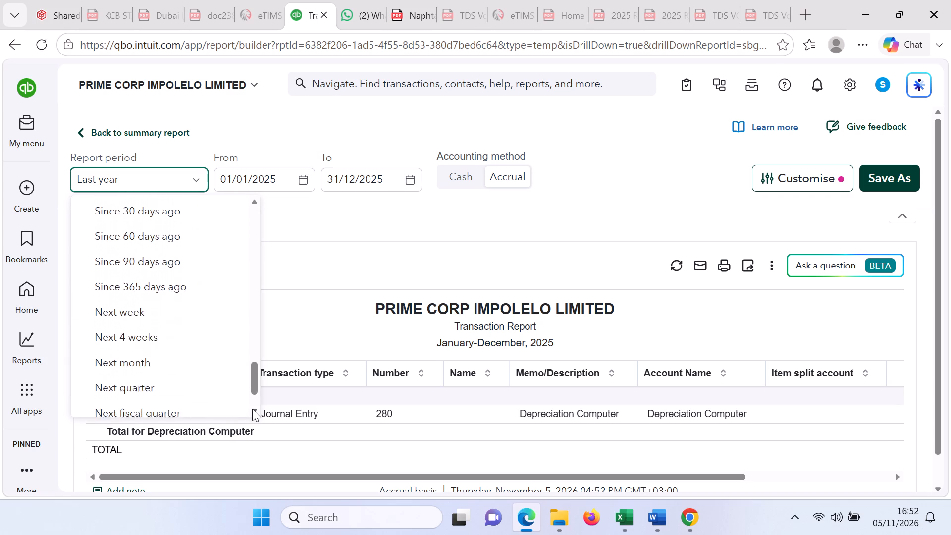
left_click(255, 204)
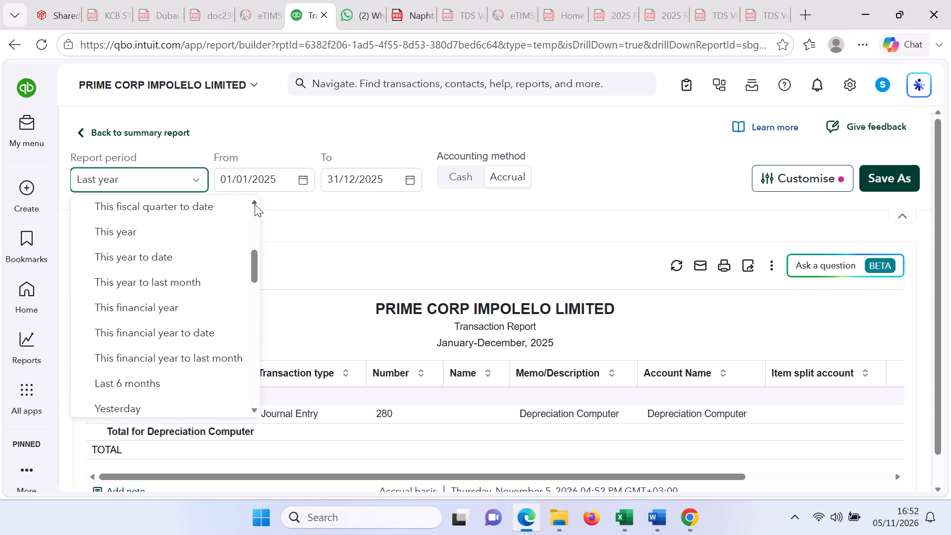
left_click(149, 227)
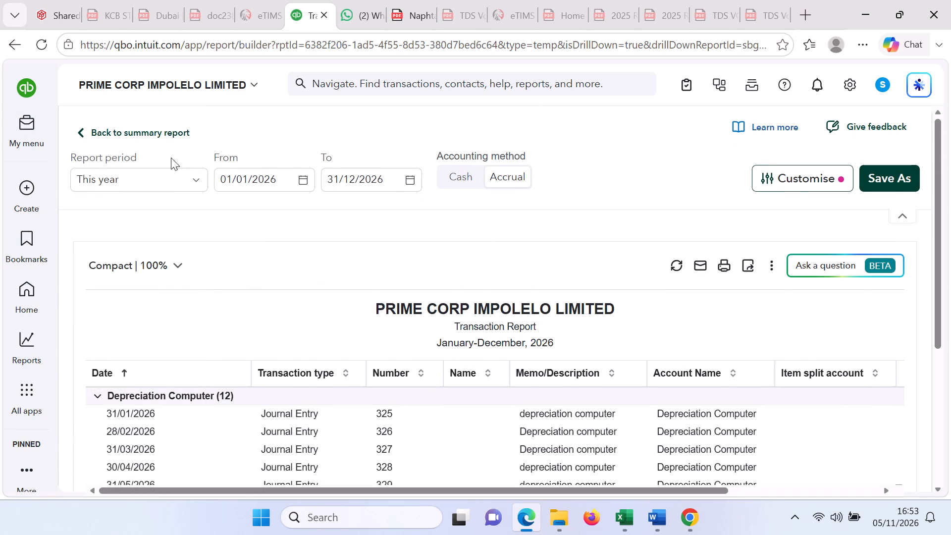
left_click(146, 136)
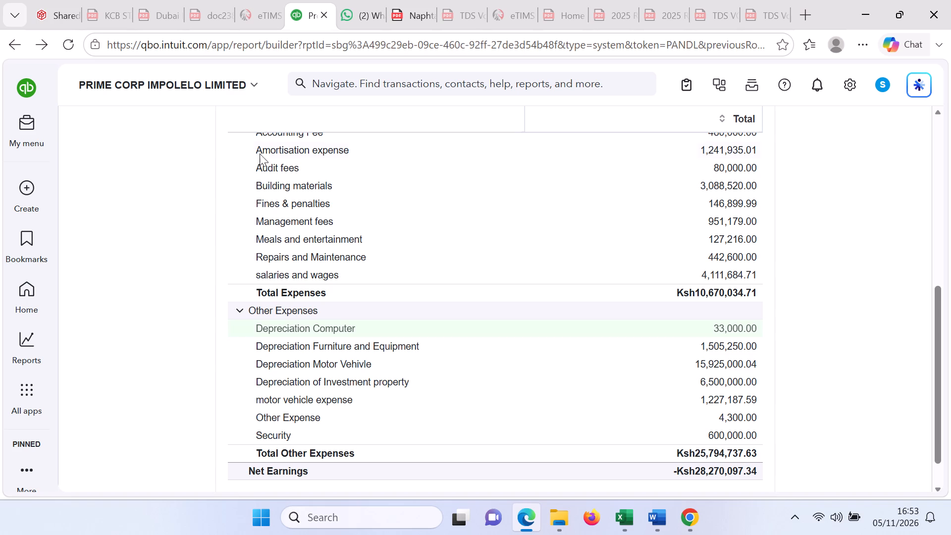
Drill into the salaries and wages total to open its transaction report.
left_click(719, 276)
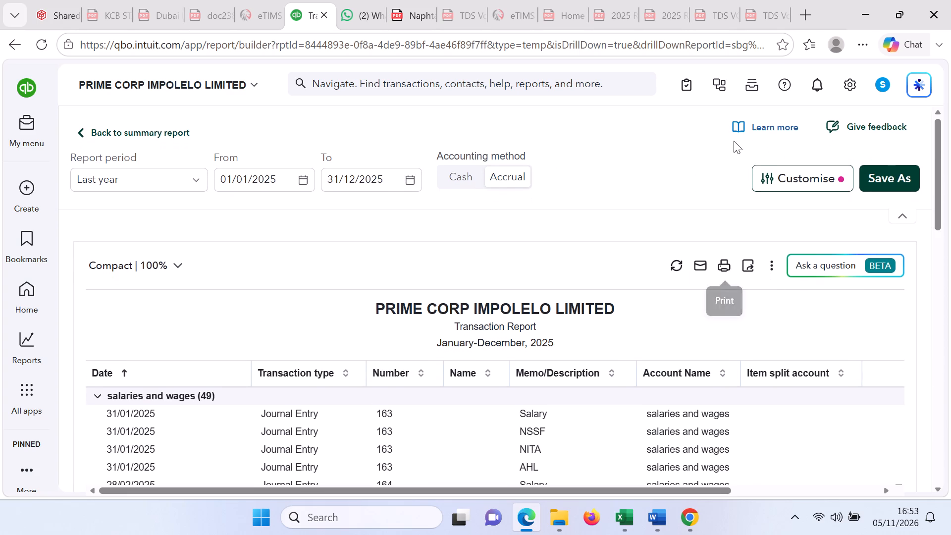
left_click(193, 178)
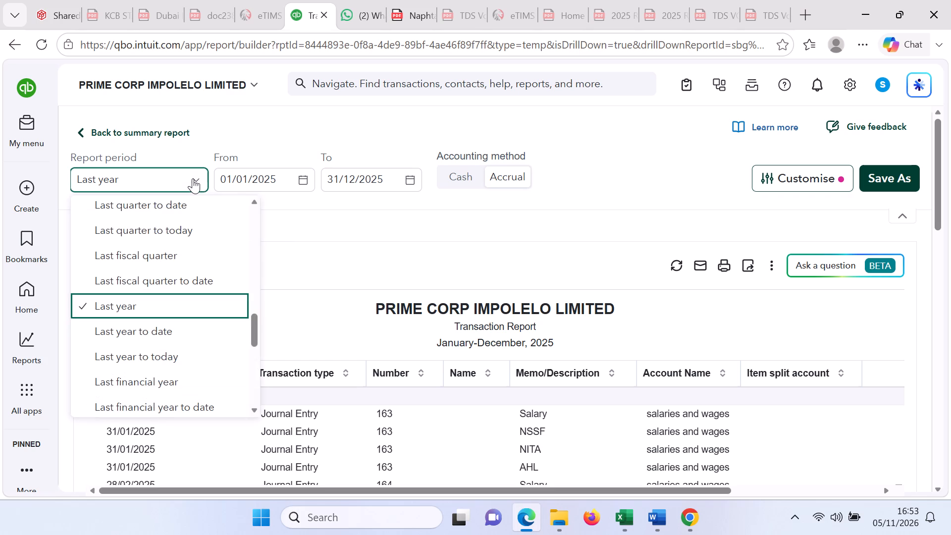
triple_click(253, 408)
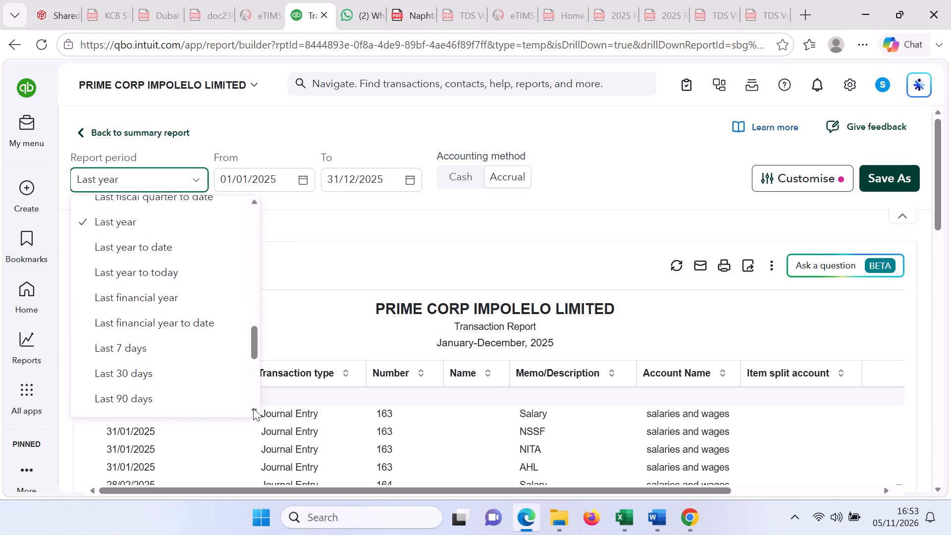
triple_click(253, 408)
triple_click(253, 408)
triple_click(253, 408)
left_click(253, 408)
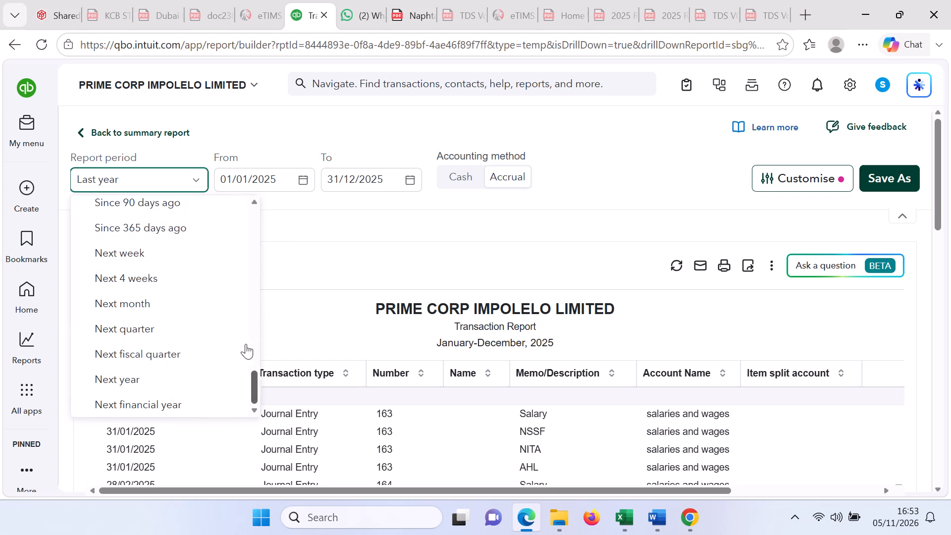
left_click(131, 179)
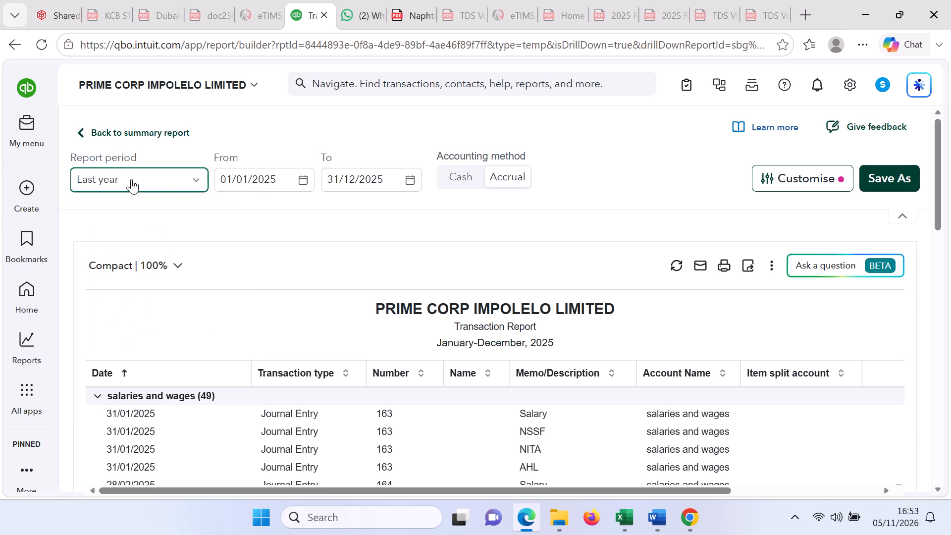
Set the salaries and wages transaction report's period to This year.
left_click(196, 176)
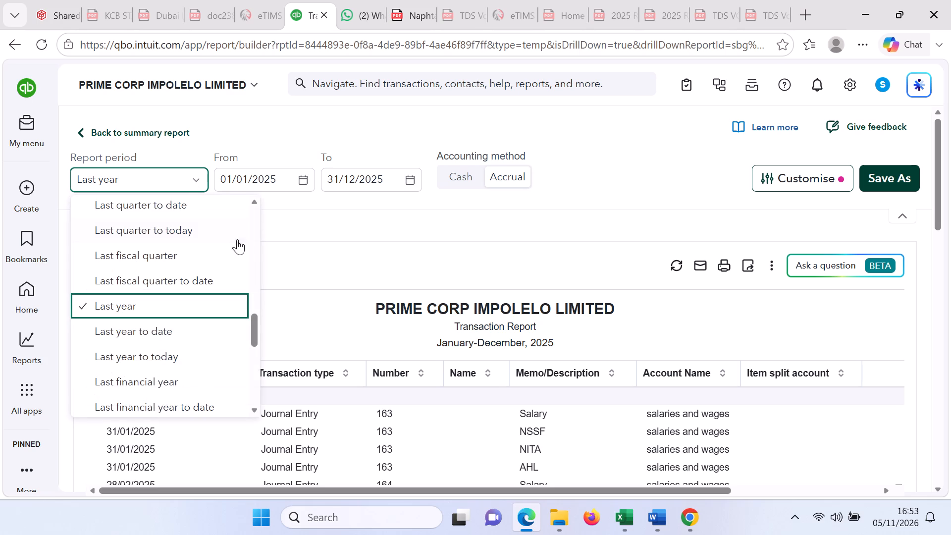
left_click(255, 203)
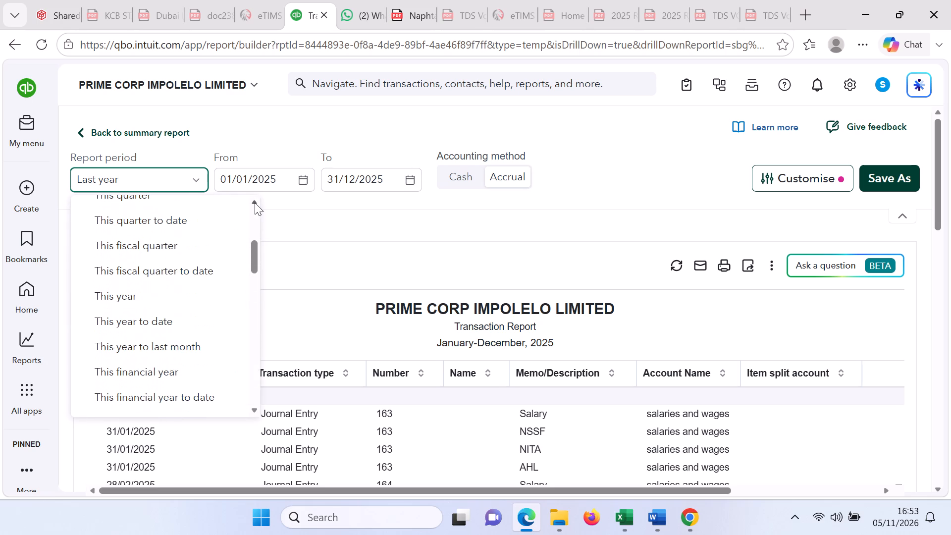
left_click(152, 303)
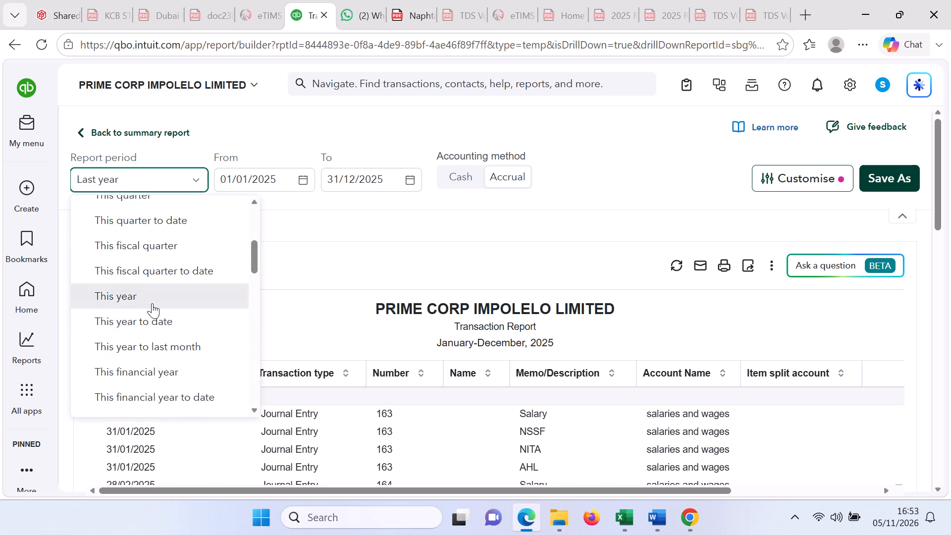